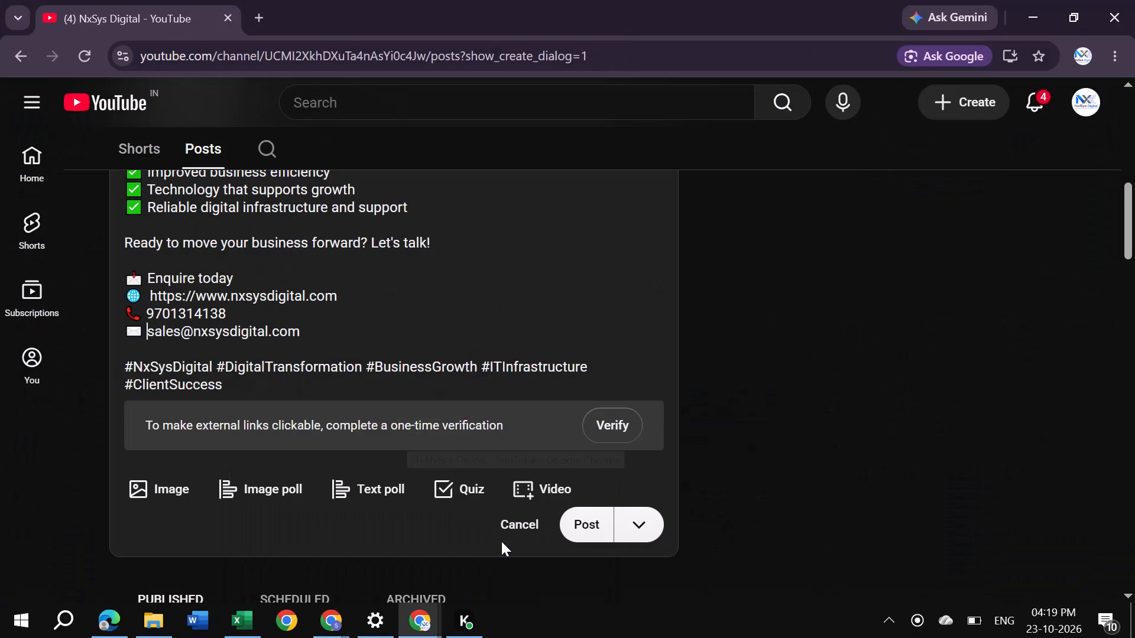
{"action": "left_click", "coordinate": [176, 484]}
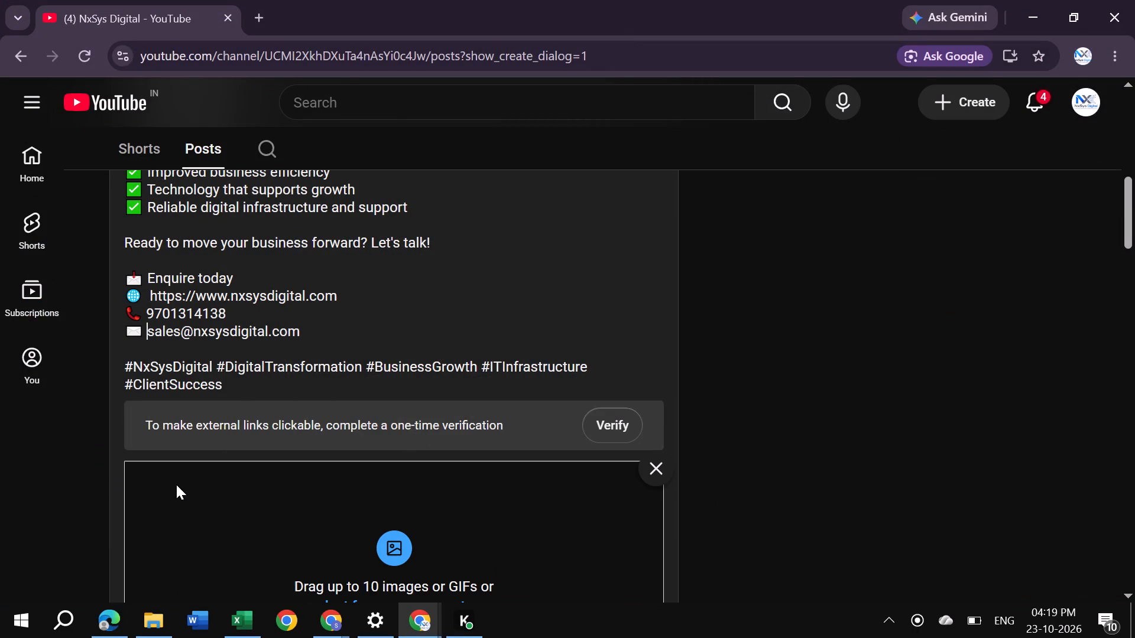
{"action": "scroll", "coordinate": [452, 470], "scroll_direction": "down", "scroll_amount": 3}
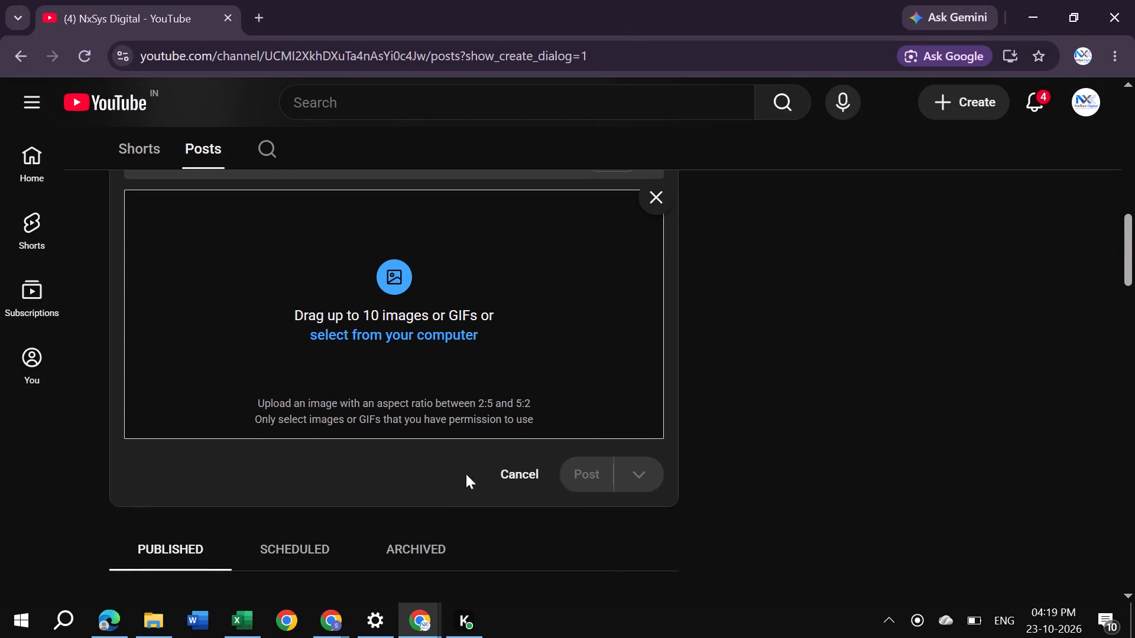
{"action": "left_click", "coordinate": [393, 286]}
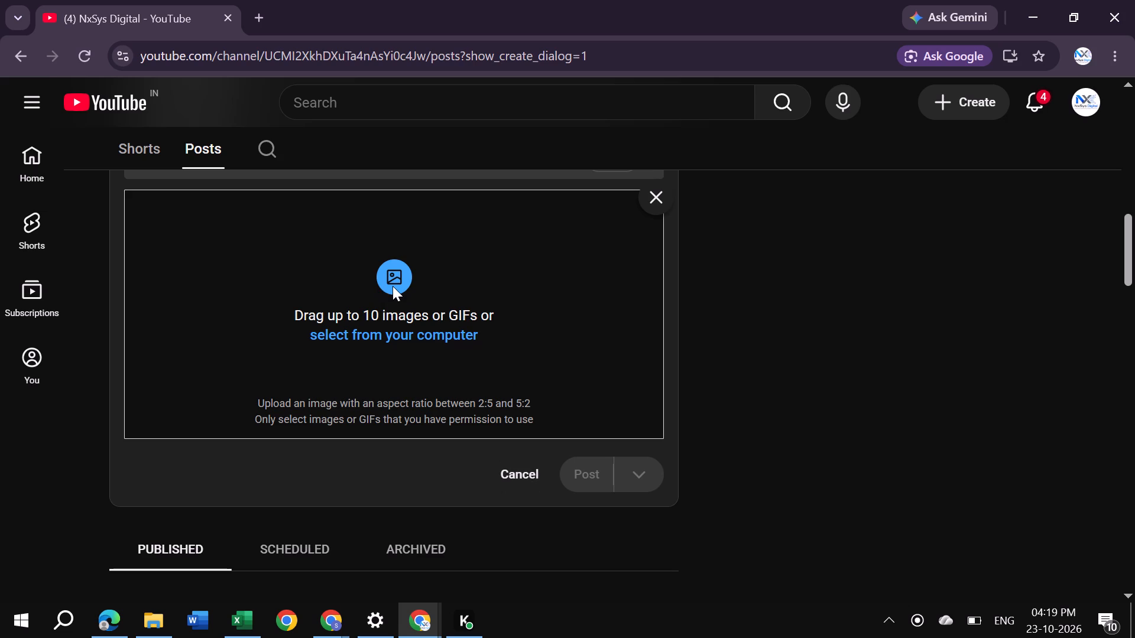
{"action": "left_click", "coordinate": [393, 286]}
{"action": "left_click", "coordinate": [395, 329]}
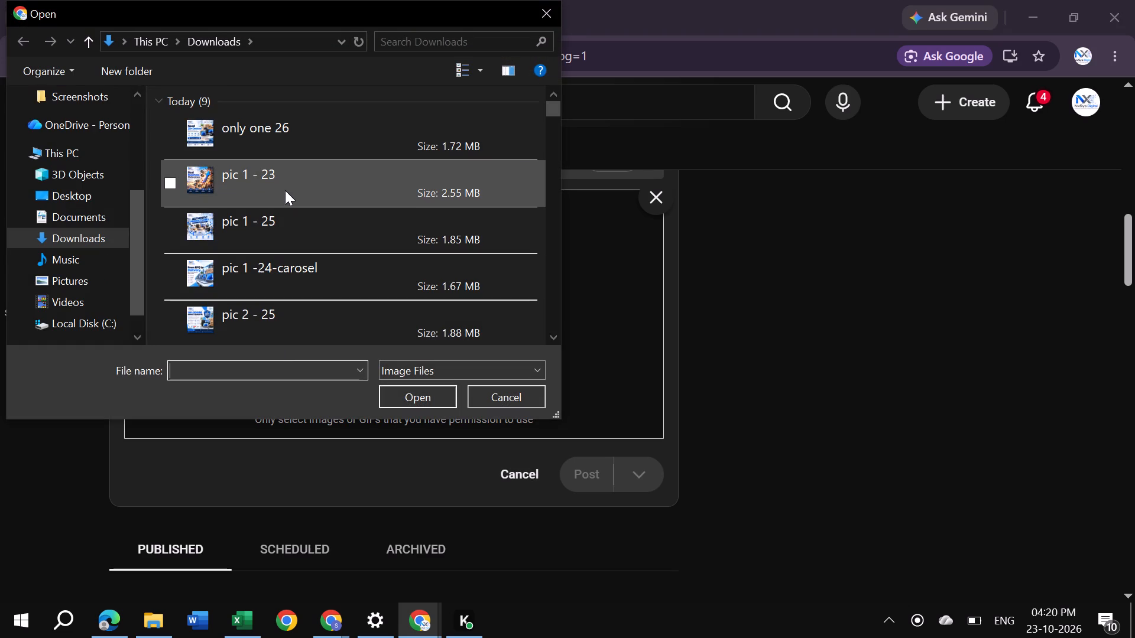
Attach the images "pic 1 - 23" and "pic 2 -23" from Downloads to the post.
{"action": "left_click", "coordinate": [285, 188], "text": "ctrl"}
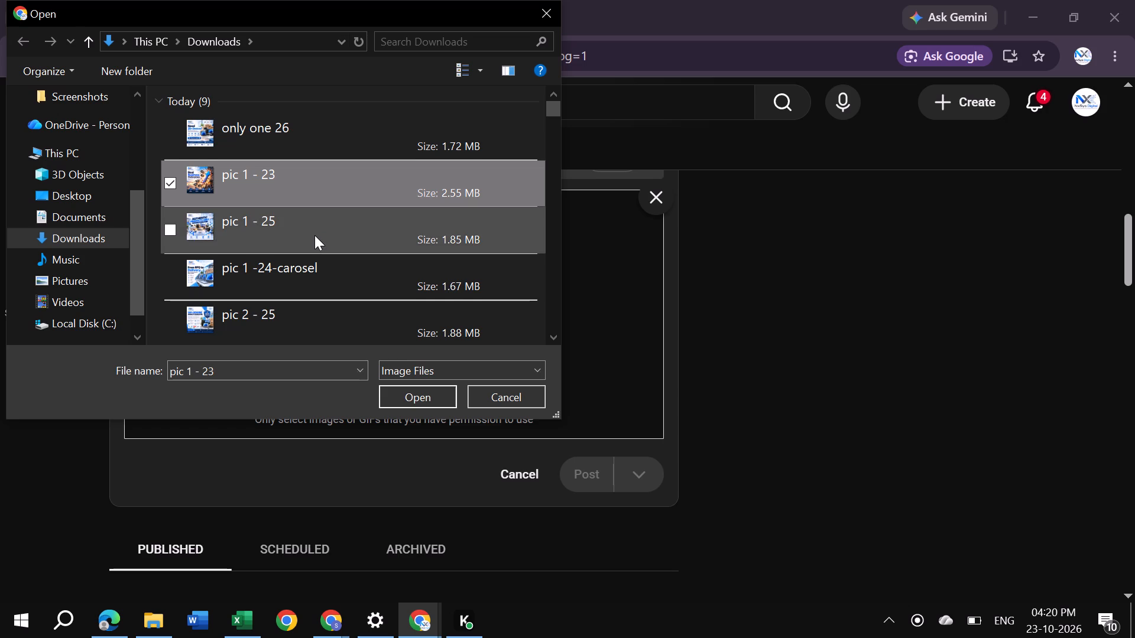
{"action": "scroll", "coordinate": [314, 235], "scroll_direction": "down", "scroll_amount": 1}
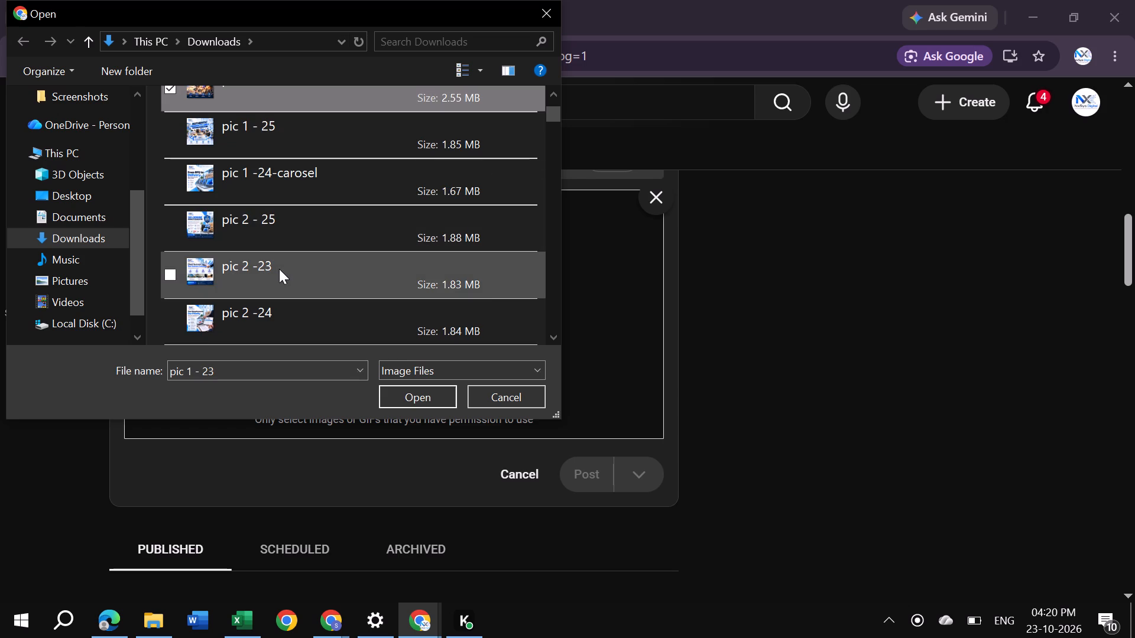
{"action": "left_click", "coordinate": [279, 269], "text": "ctrl"}
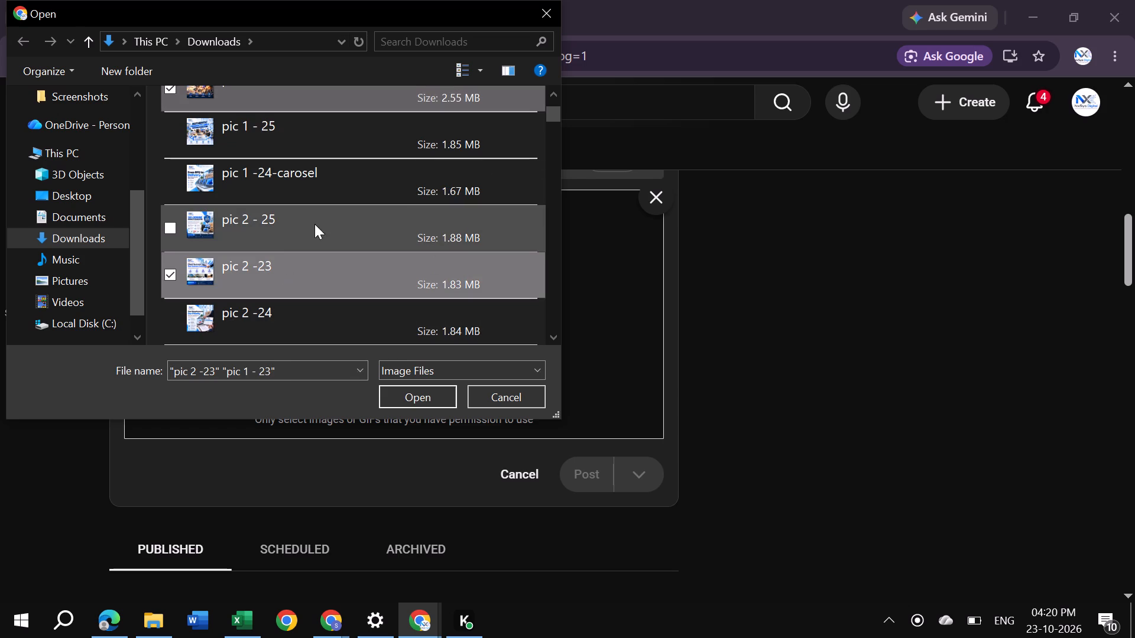
{"action": "scroll", "coordinate": [334, 276], "scroll_direction": "up", "scroll_amount": 1}
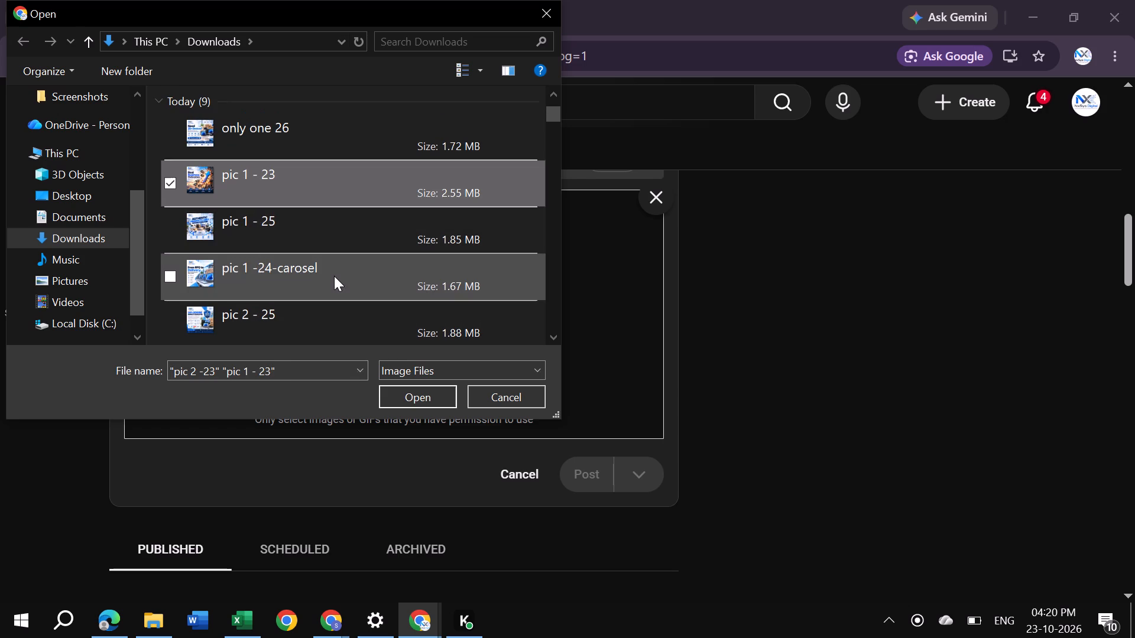
{"action": "scroll", "coordinate": [334, 276], "scroll_direction": "down", "scroll_amount": 1}
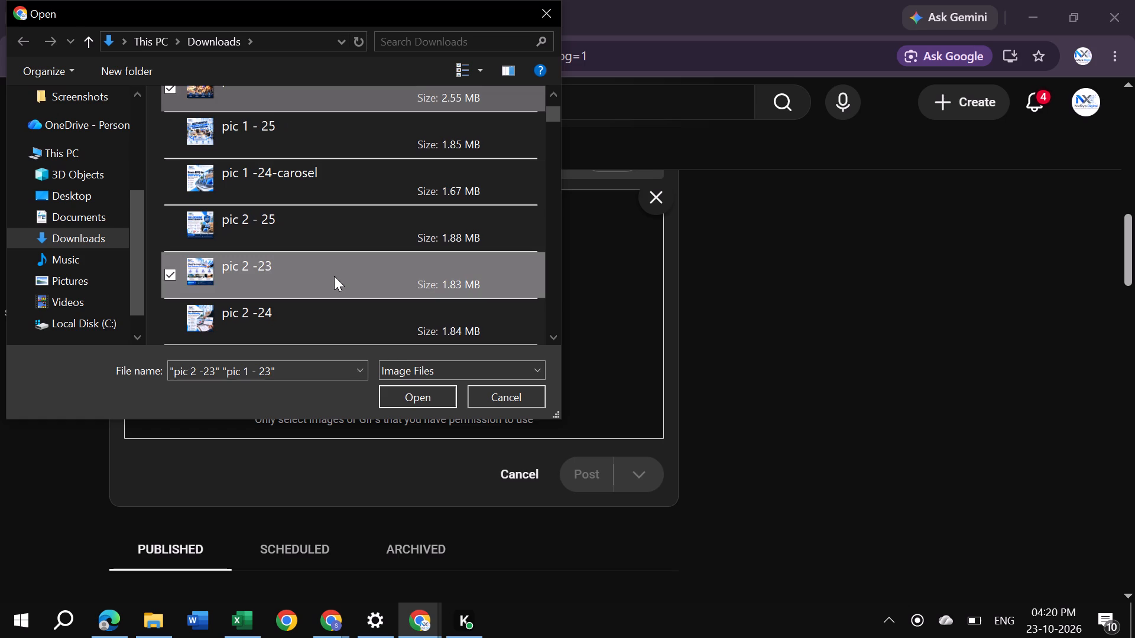
{"action": "scroll", "coordinate": [334, 276], "scroll_direction": "up", "scroll_amount": 1}
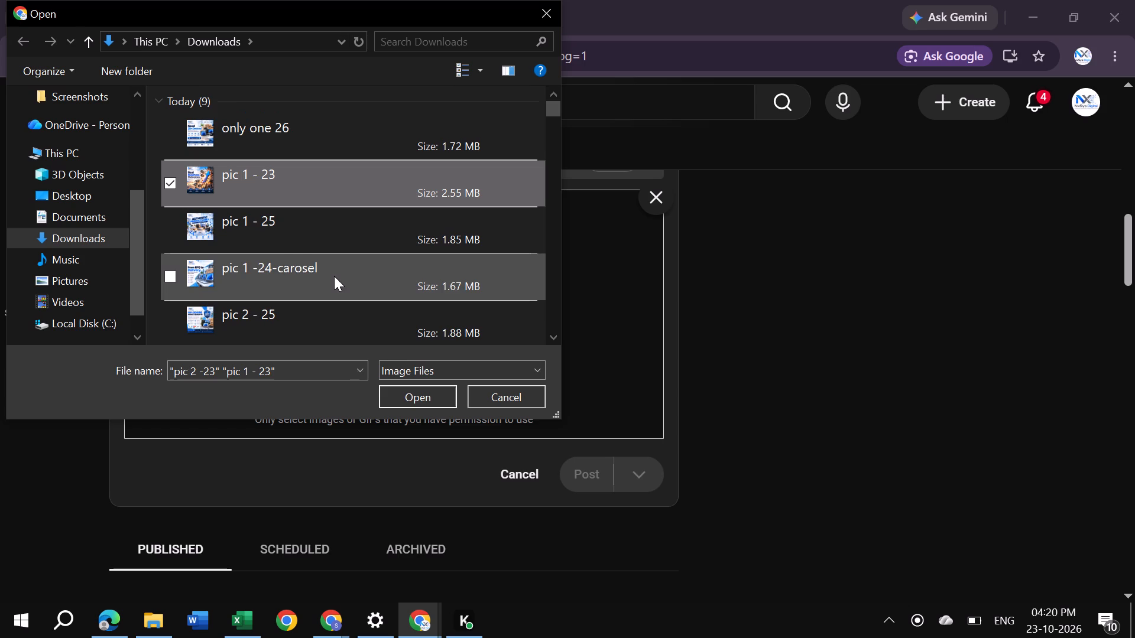
{"action": "scroll", "coordinate": [362, 271], "scroll_direction": "down", "scroll_amount": 3}
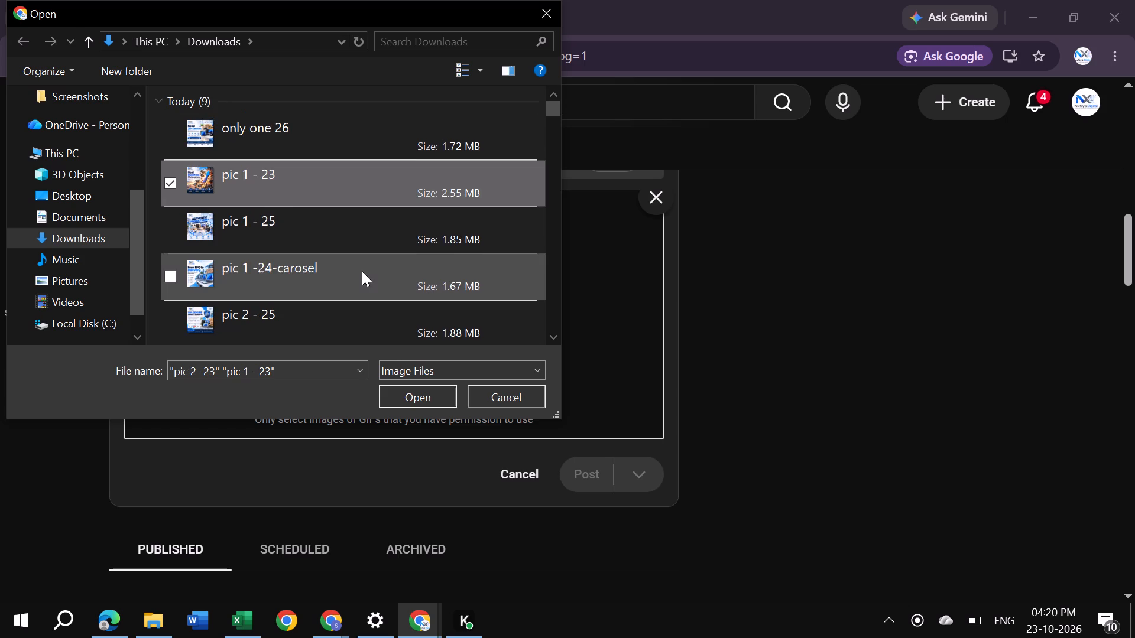
{"action": "scroll", "coordinate": [362, 271], "scroll_direction": "down", "scroll_amount": 1}
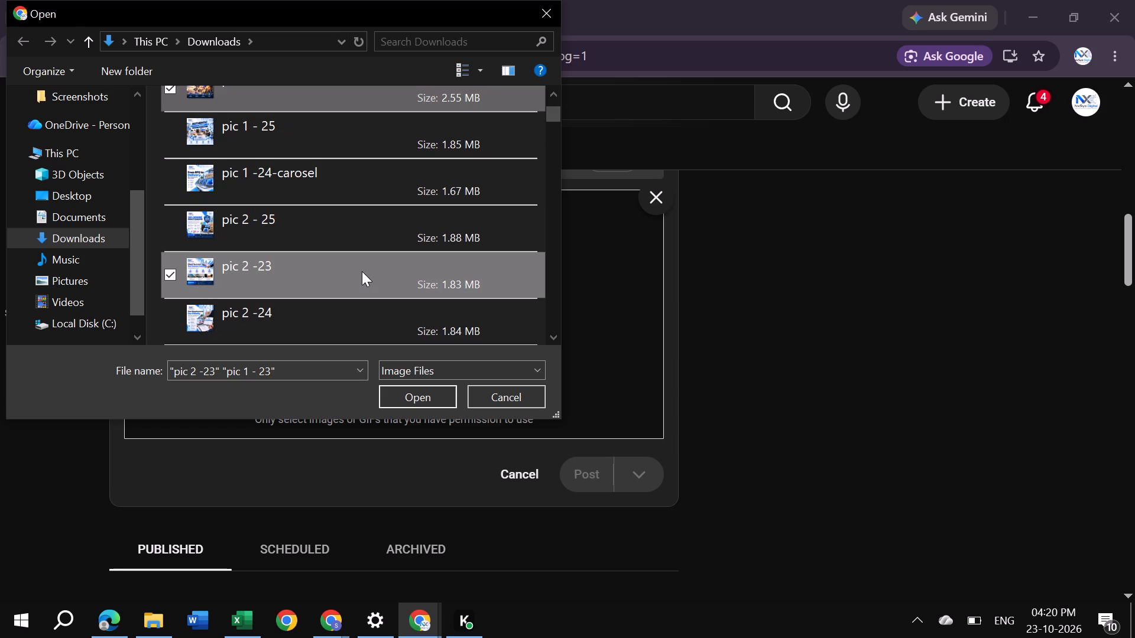
{"action": "scroll", "coordinate": [362, 271], "scroll_direction": "down", "scroll_amount": 1}
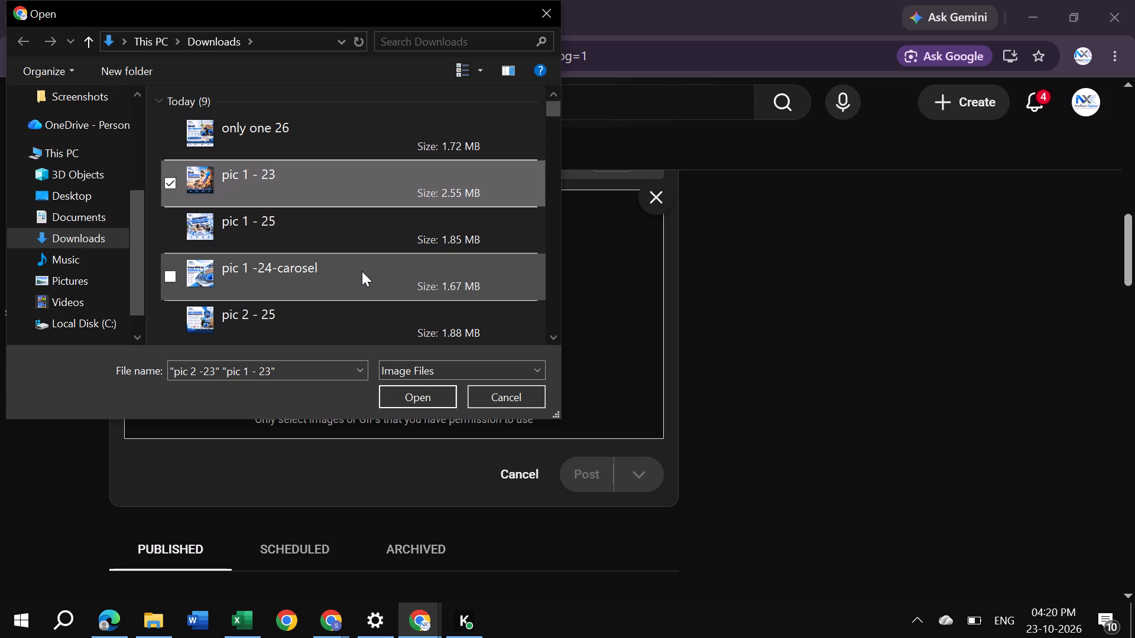
{"action": "scroll", "coordinate": [362, 271], "scroll_direction": "down", "scroll_amount": 2}
{"action": "scroll", "coordinate": [362, 271], "scroll_direction": "up", "scroll_amount": 2}
{"action": "scroll", "coordinate": [362, 271], "scroll_direction": "down", "scroll_amount": 1}
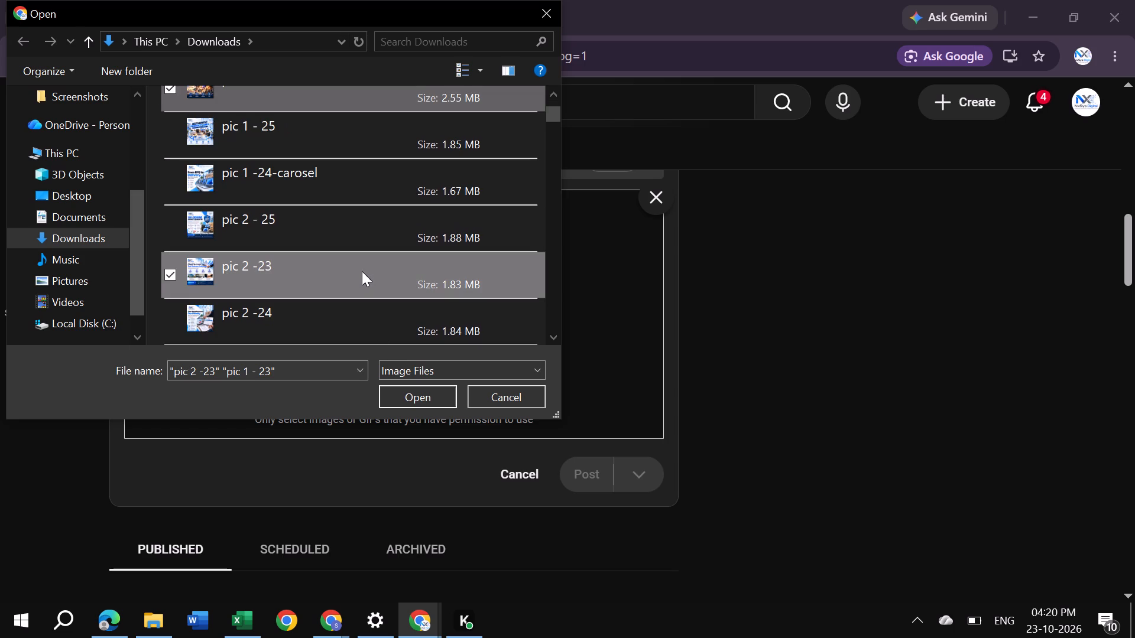
{"action": "left_click", "coordinate": [406, 391]}
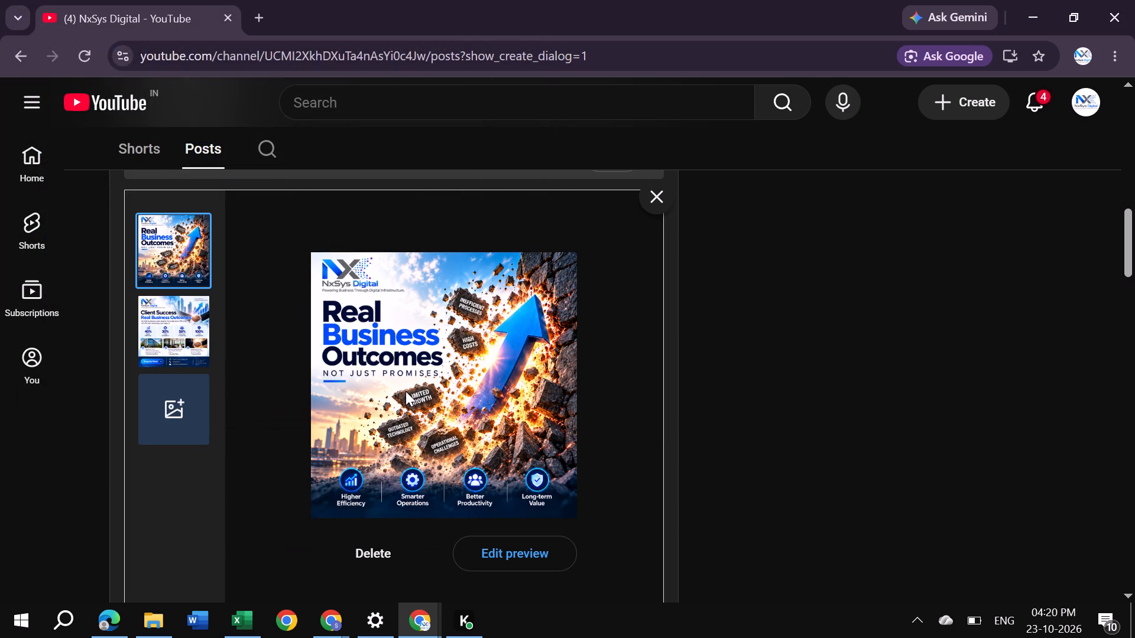
Check both attached images, then save the preview crop of the "Real Business Outcomes" image as it is.
{"action": "left_click", "coordinate": [196, 326]}
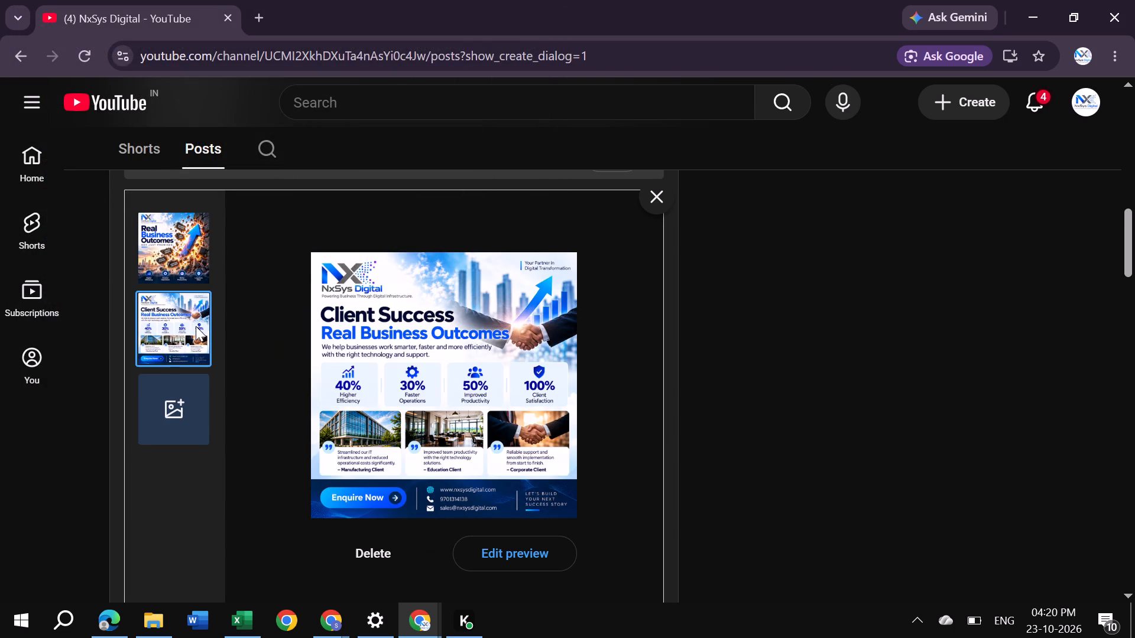
{"action": "left_click", "coordinate": [165, 250]}
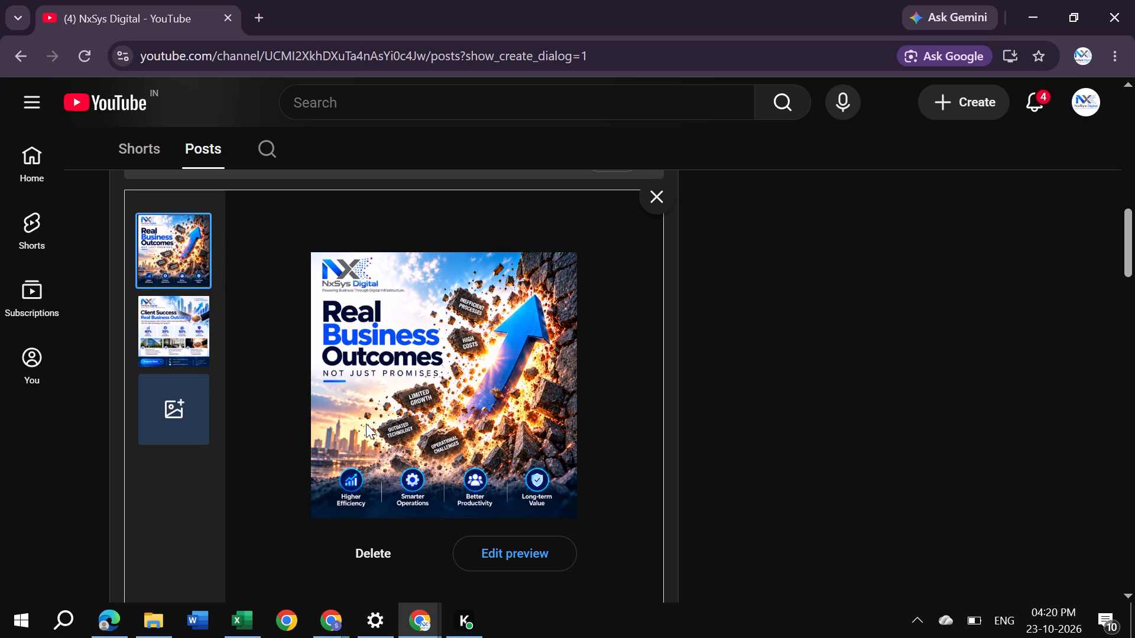
{"action": "left_click", "coordinate": [514, 550]}
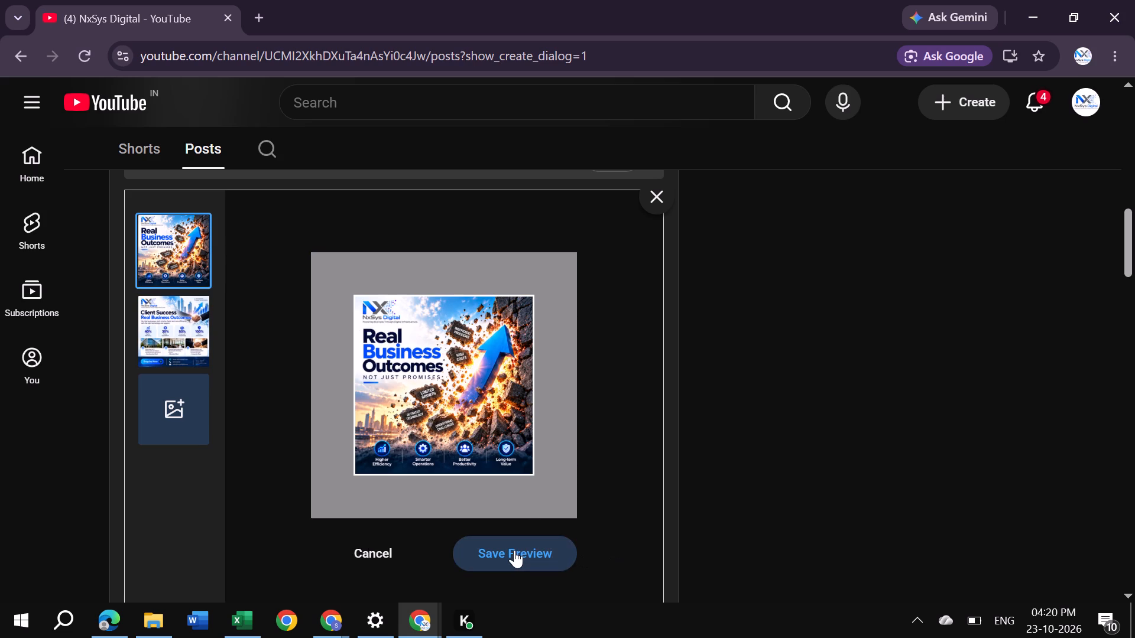
{"action": "scroll", "coordinate": [518, 454], "scroll_direction": "down", "scroll_amount": 2}
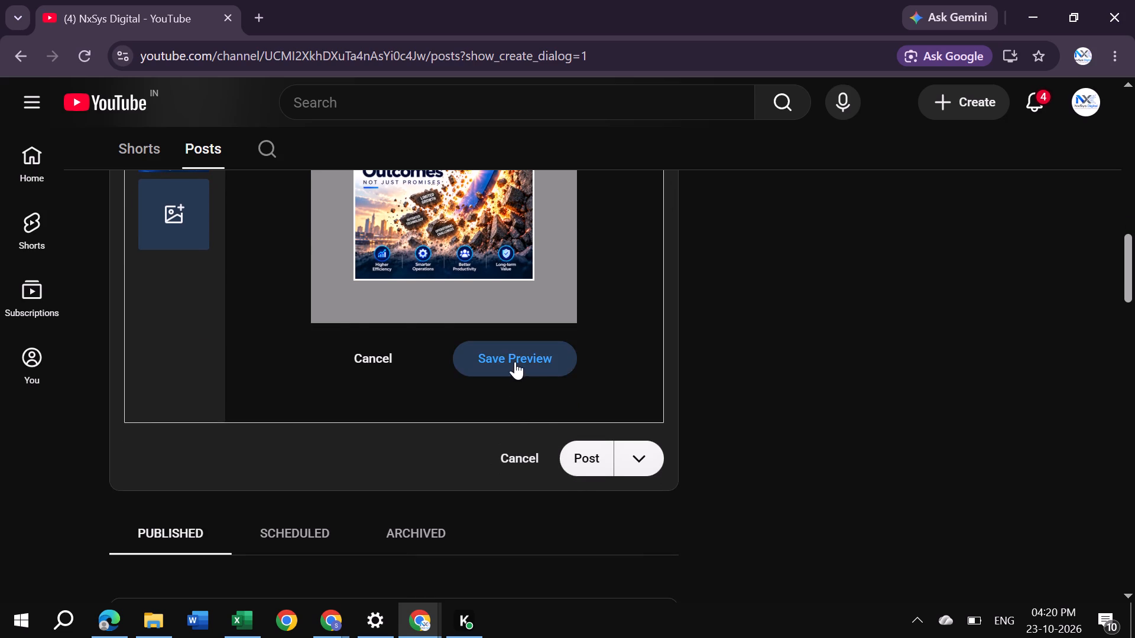
{"action": "left_click", "coordinate": [515, 360]}
Review the attached images and the post draft from its hashtags down to the publishing options.
{"action": "scroll", "coordinate": [515, 360], "scroll_direction": "up", "scroll_amount": 1}
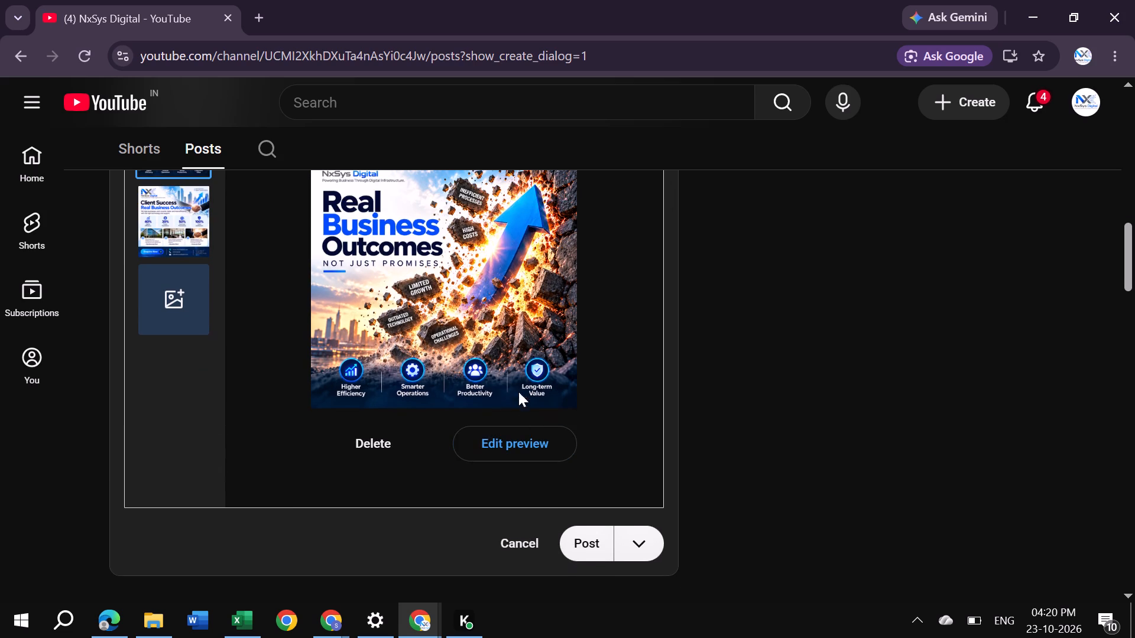
{"action": "scroll", "coordinate": [521, 431], "scroll_direction": "up", "scroll_amount": 1}
{"action": "left_click", "coordinate": [183, 287]}
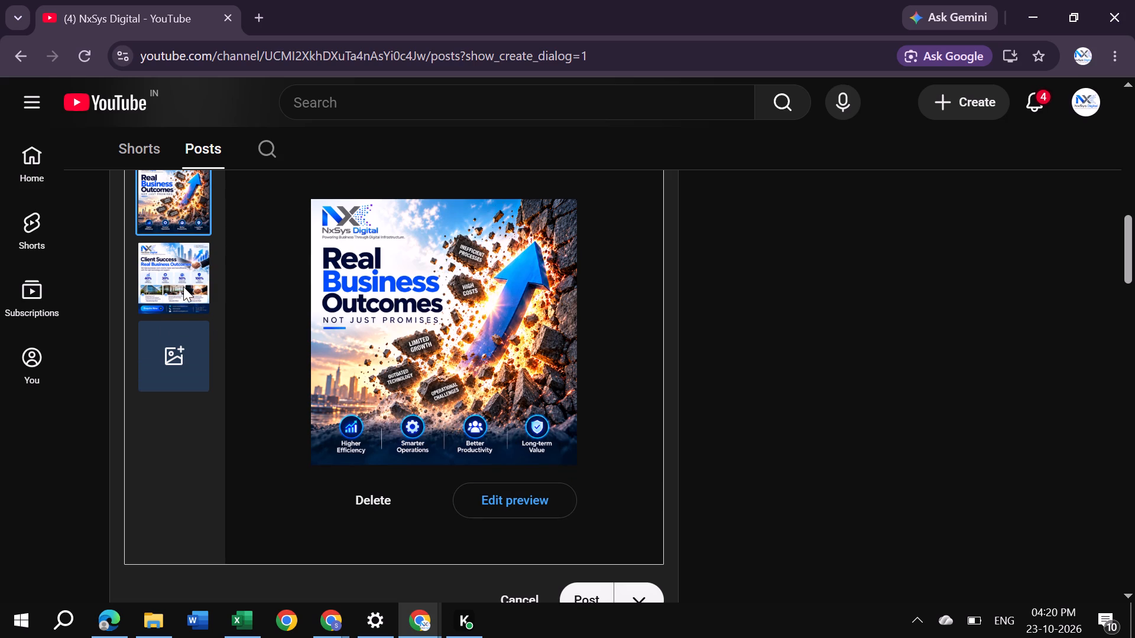
{"action": "left_click", "coordinate": [177, 207]}
{"action": "scroll", "coordinate": [480, 328], "scroll_direction": "down", "scroll_amount": 2}
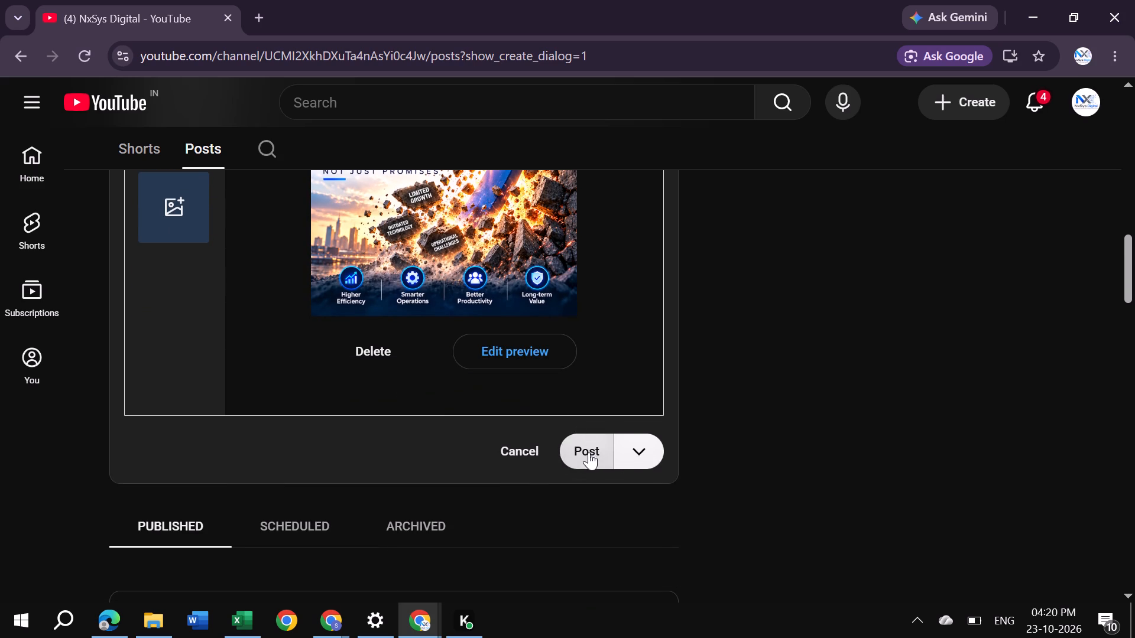
{"action": "scroll", "coordinate": [605, 448], "scroll_direction": "down", "scroll_amount": 1}
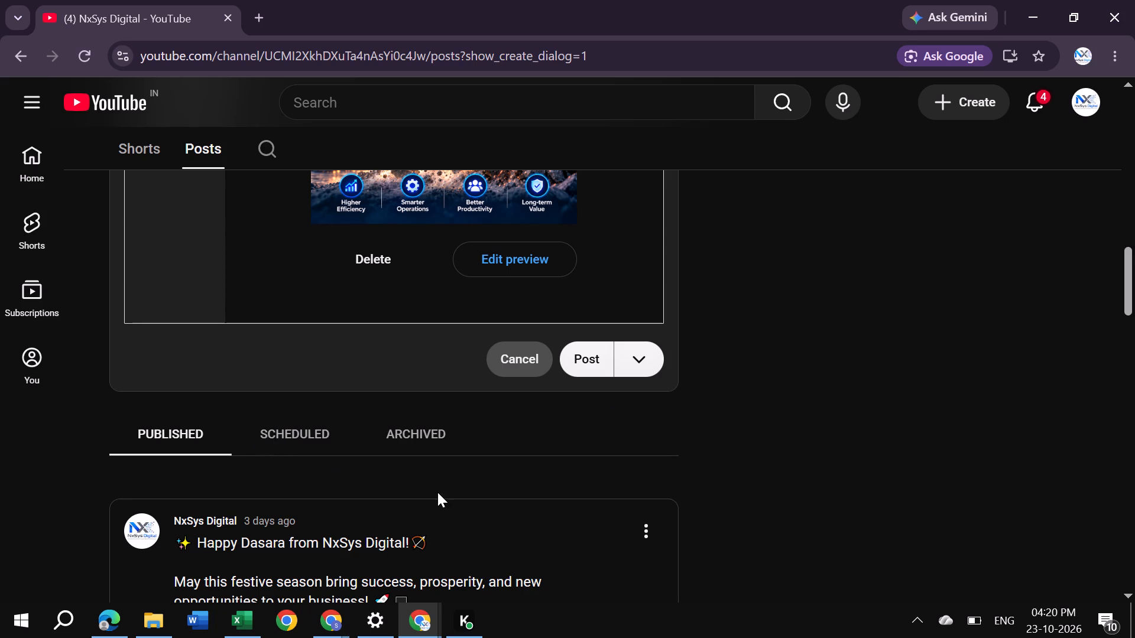
{"action": "scroll", "coordinate": [437, 492], "scroll_direction": "right", "scroll_amount": 1}
{"action": "scroll", "coordinate": [437, 492], "scroll_direction": "up", "scroll_amount": 3}
{"action": "scroll", "coordinate": [437, 492], "scroll_direction": "down", "scroll_amount": 2}
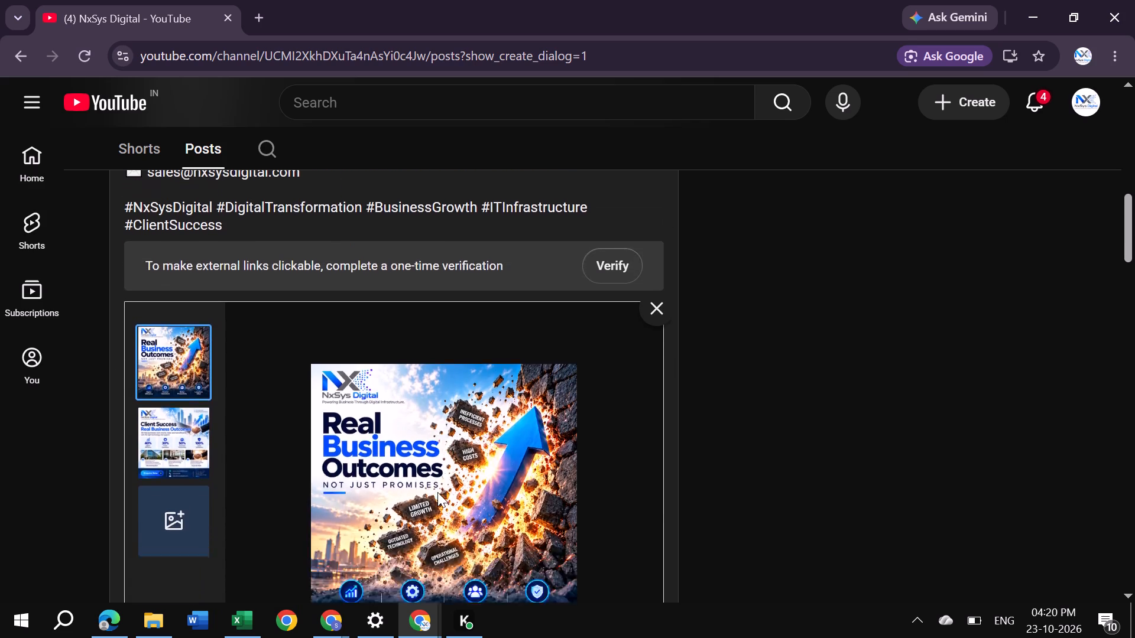
{"action": "scroll", "coordinate": [437, 492], "scroll_direction": "down", "scroll_amount": 2}
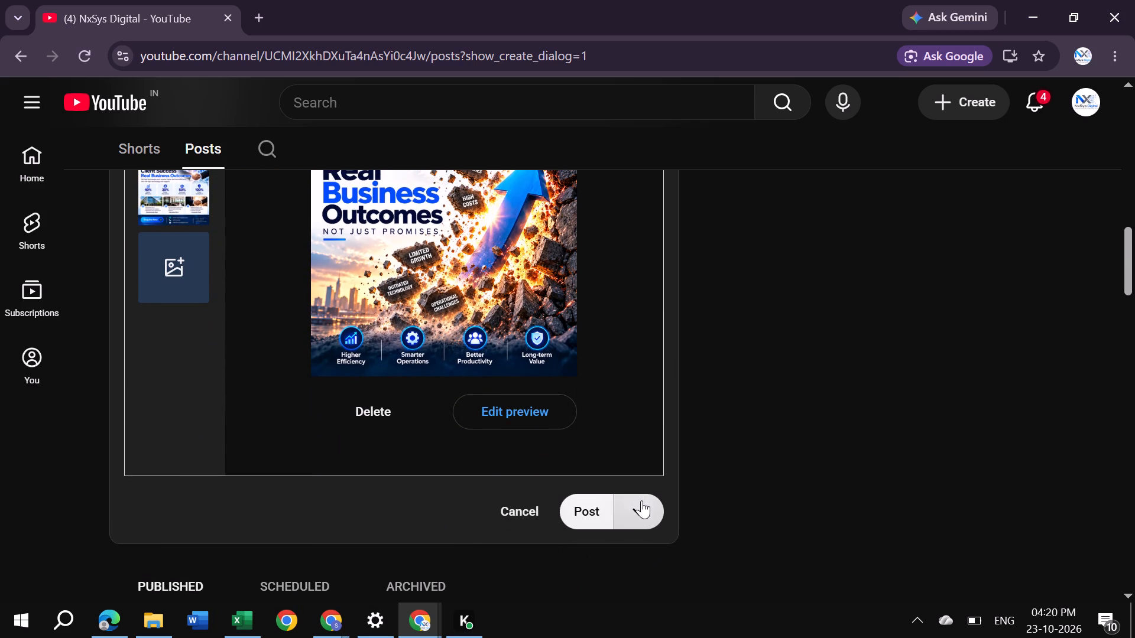
Make the post a scheduled one and set its publishing date to Oct 23, 2026.
{"action": "left_click", "coordinate": [643, 507]}
{"action": "left_click", "coordinate": [688, 559]}
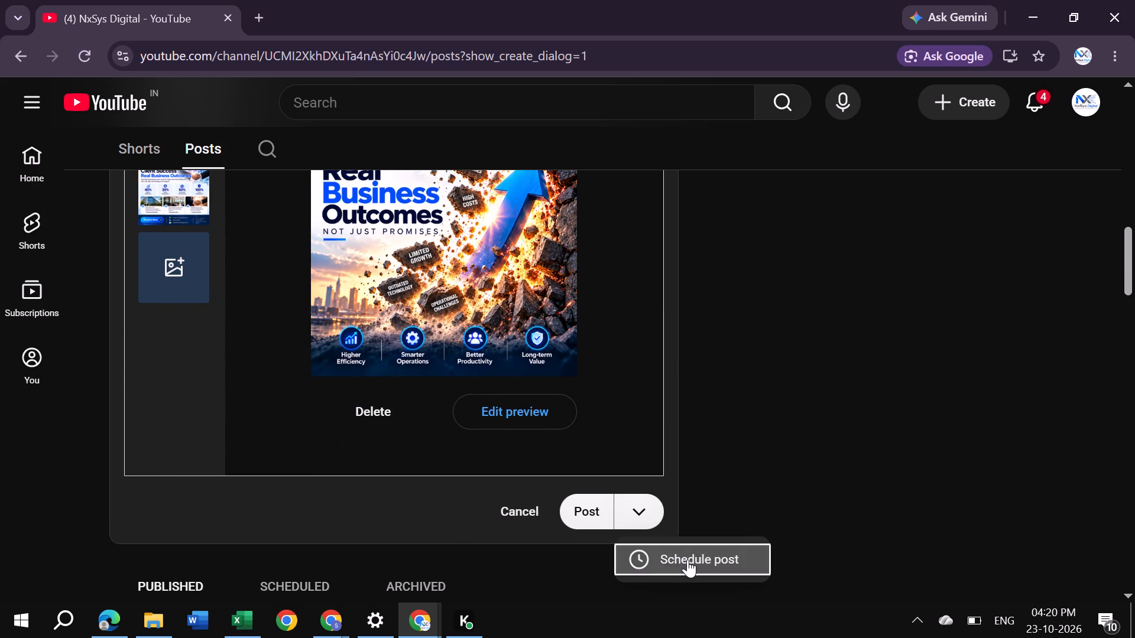
{"action": "scroll", "coordinate": [365, 268], "scroll_direction": "up", "scroll_amount": 1}
{"action": "scroll", "coordinate": [365, 268], "scroll_direction": "down", "scroll_amount": 1}
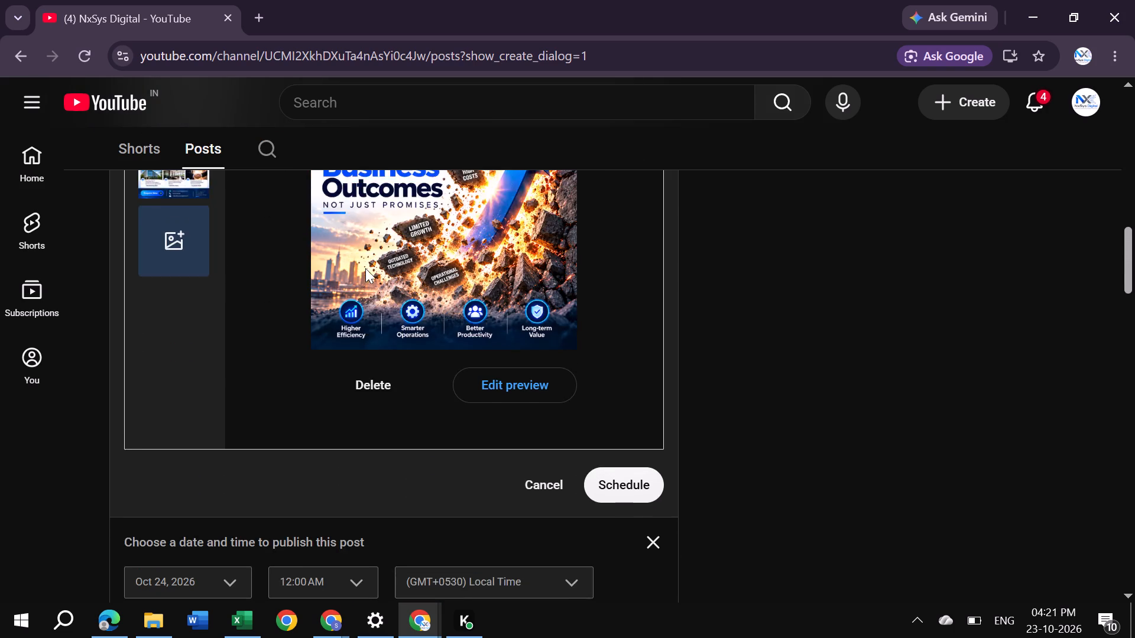
{"action": "scroll", "coordinate": [365, 268], "scroll_direction": "down", "scroll_amount": 1}
{"action": "left_click", "coordinate": [232, 420]}
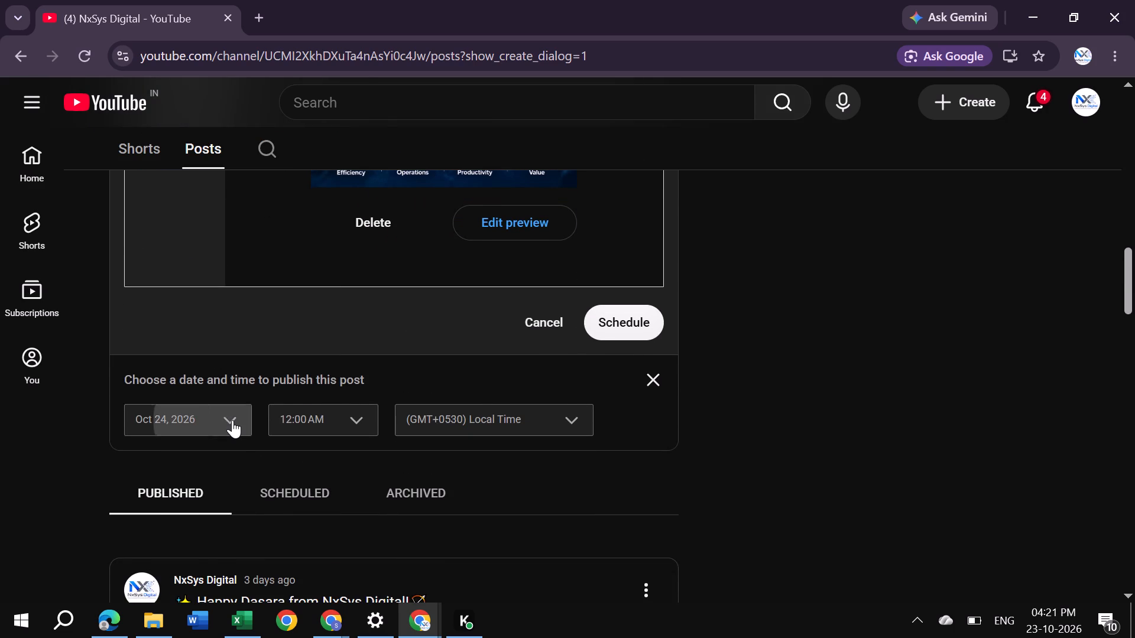
{"action": "left_click", "coordinate": [308, 252]}
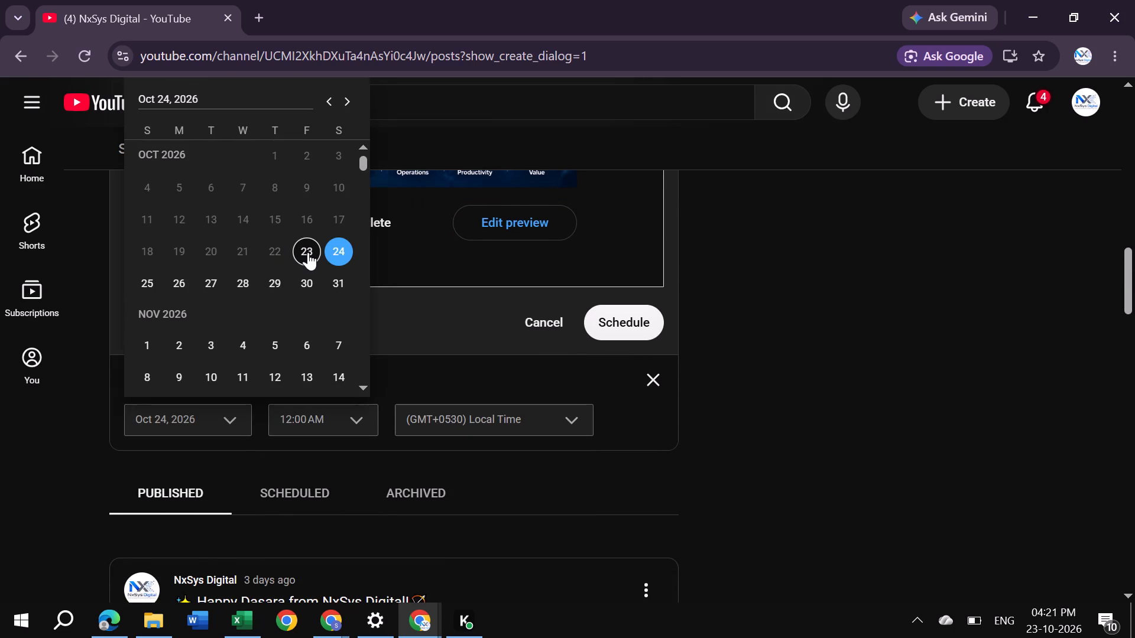
Set the post's publishing time to 7:15 PM and schedule the post.
{"action": "left_click", "coordinate": [360, 424]}
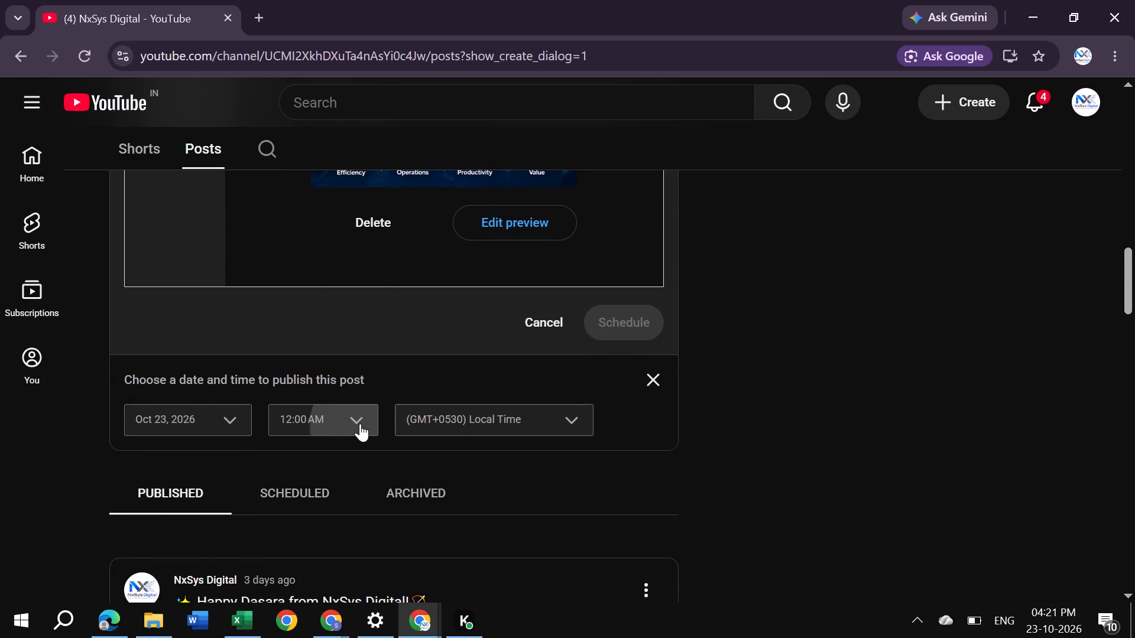
{"action": "scroll", "coordinate": [326, 337], "scroll_direction": "down", "scroll_amount": 1}
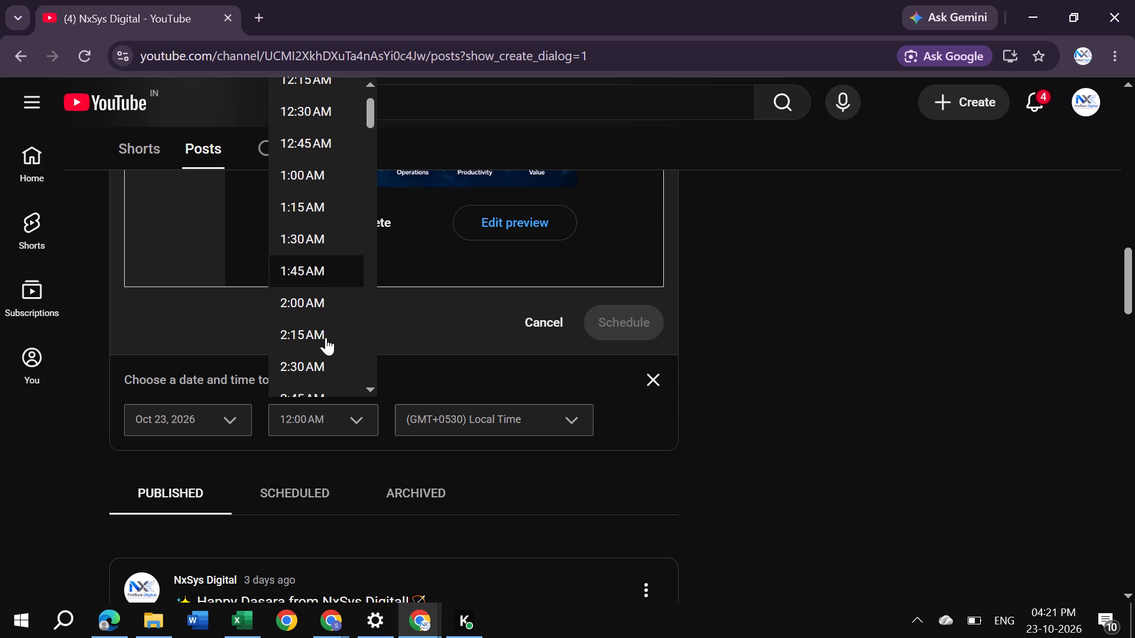
{"action": "scroll", "coordinate": [326, 337], "scroll_direction": "down", "scroll_amount": 5}
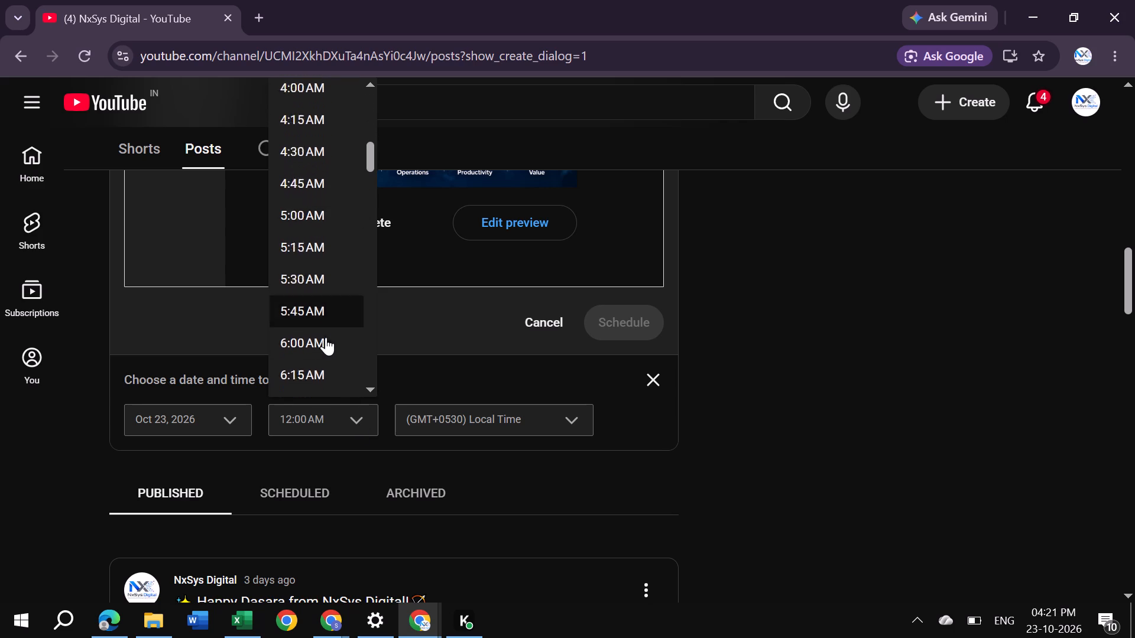
{"action": "scroll", "coordinate": [326, 337], "scroll_direction": "down", "scroll_amount": 3}
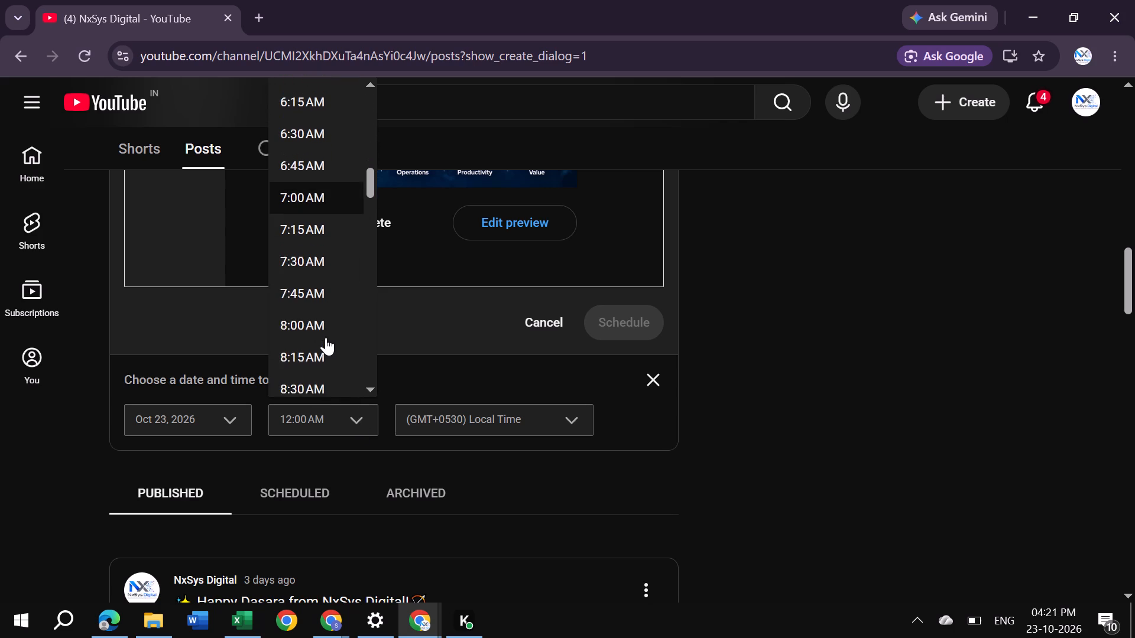
{"action": "scroll", "coordinate": [326, 337], "scroll_direction": "down", "scroll_amount": 8}
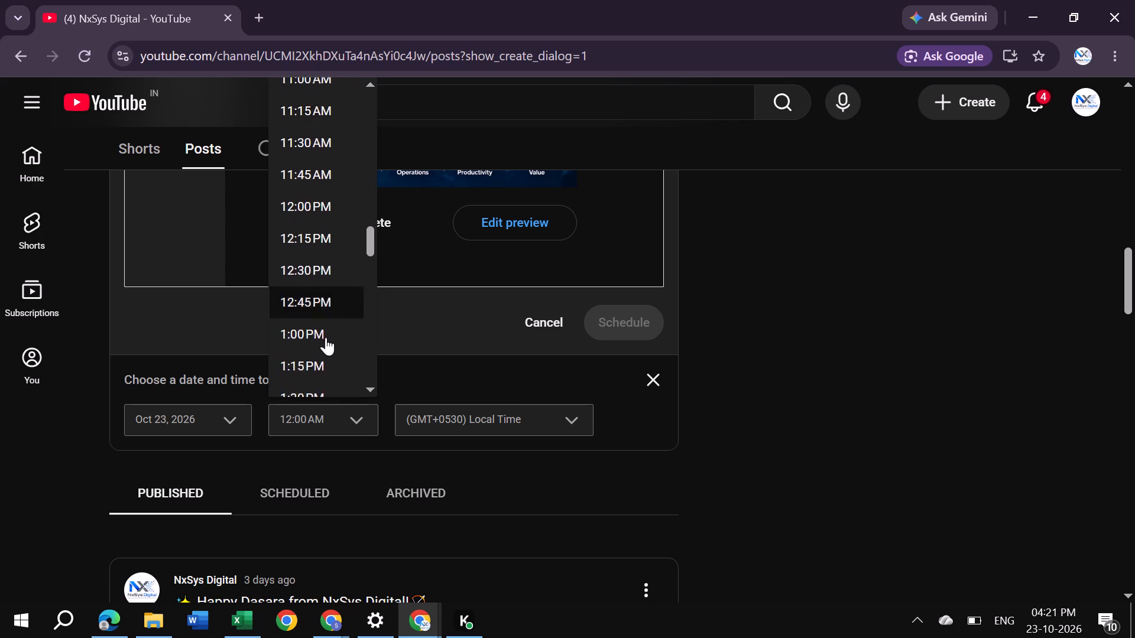
{"action": "scroll", "coordinate": [326, 337], "scroll_direction": "down", "scroll_amount": 2}
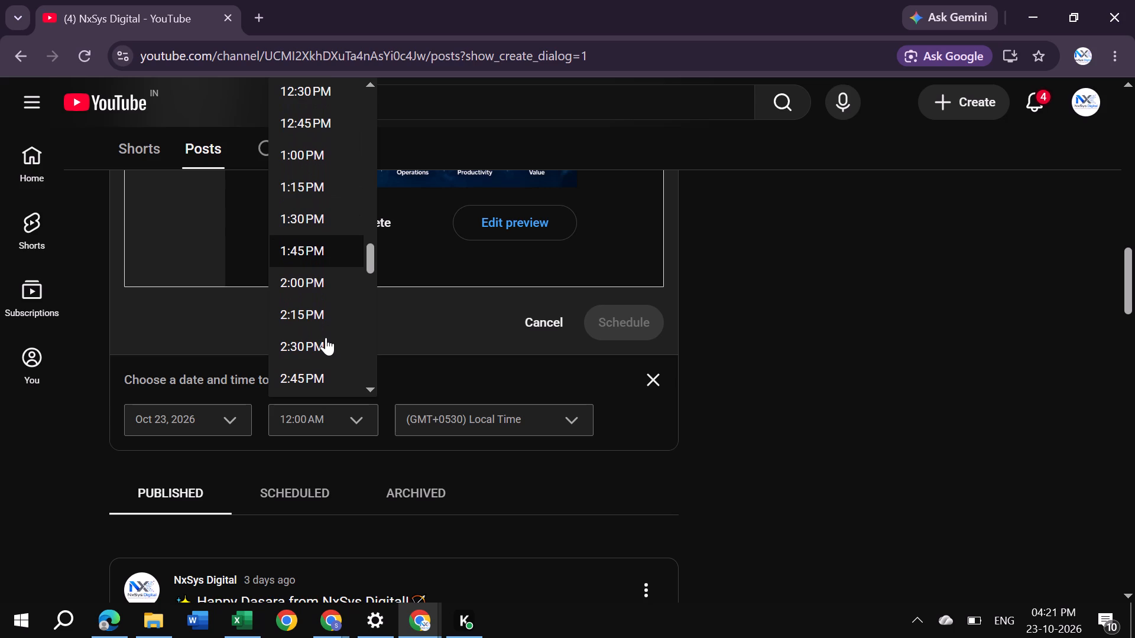
{"action": "scroll", "coordinate": [326, 337], "scroll_direction": "down", "scroll_amount": 3}
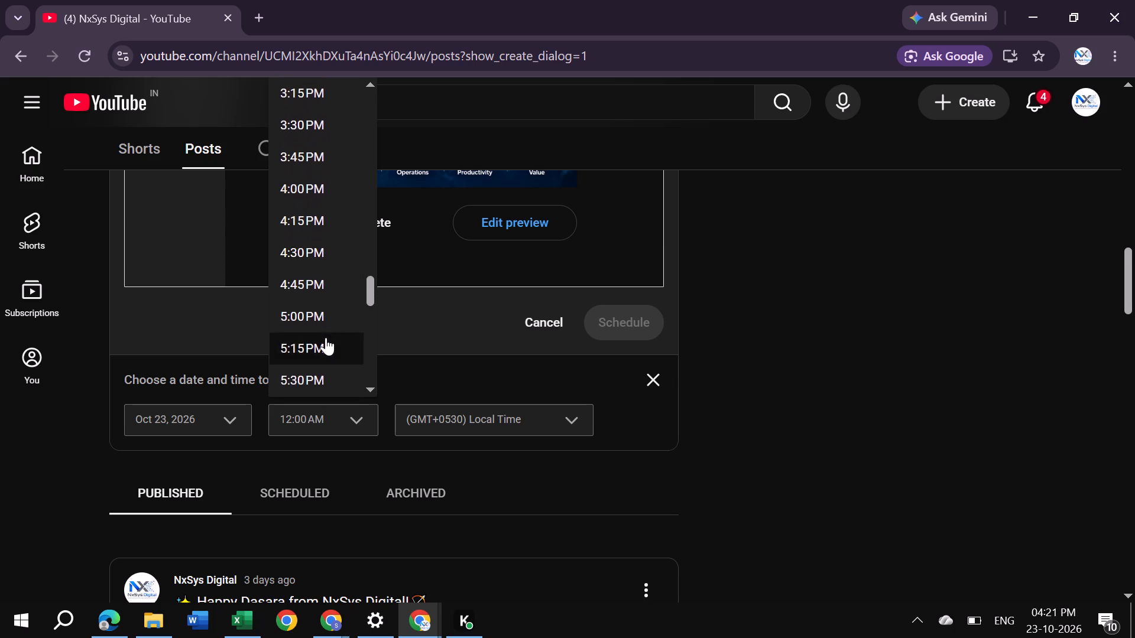
{"action": "scroll", "coordinate": [326, 337], "scroll_direction": "down", "scroll_amount": 4}
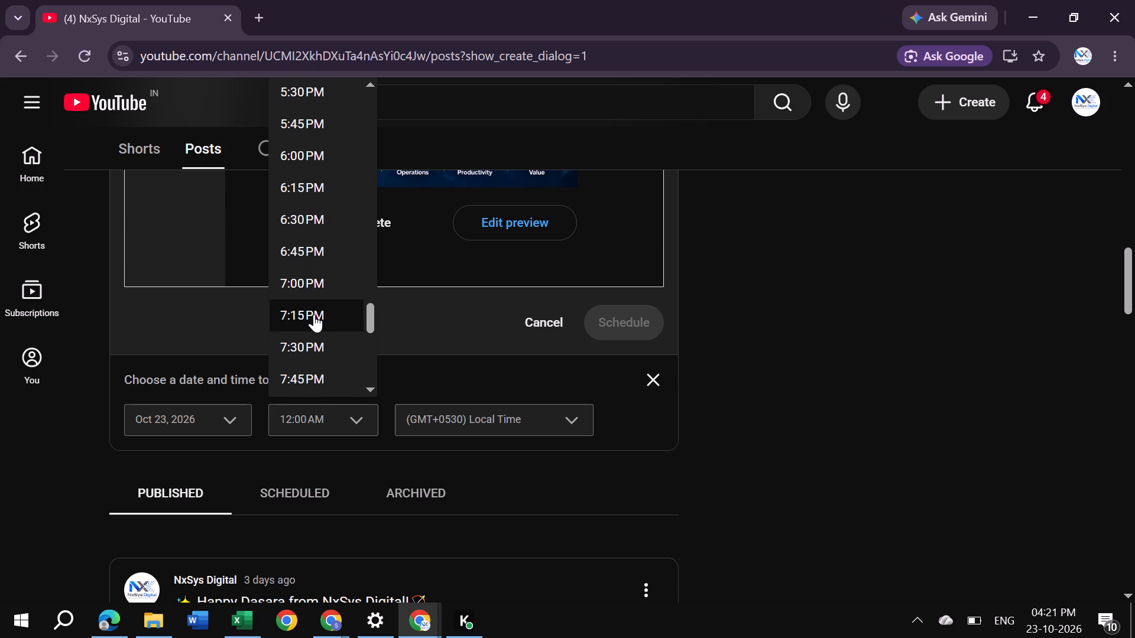
{"action": "left_click", "coordinate": [314, 314]}
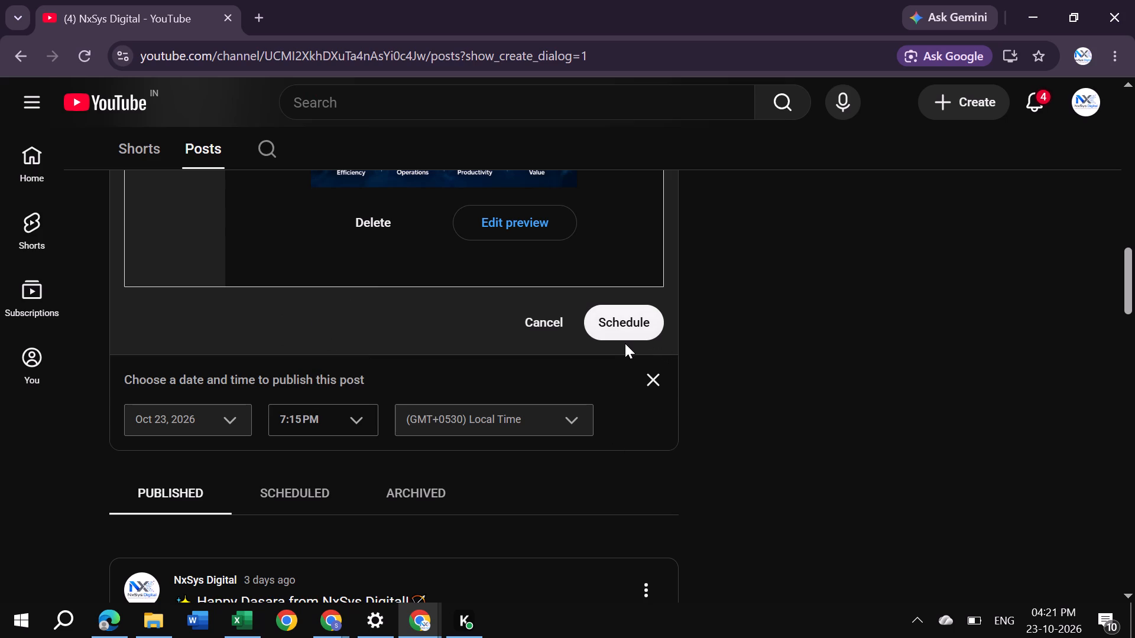
{"action": "left_click", "coordinate": [619, 321]}
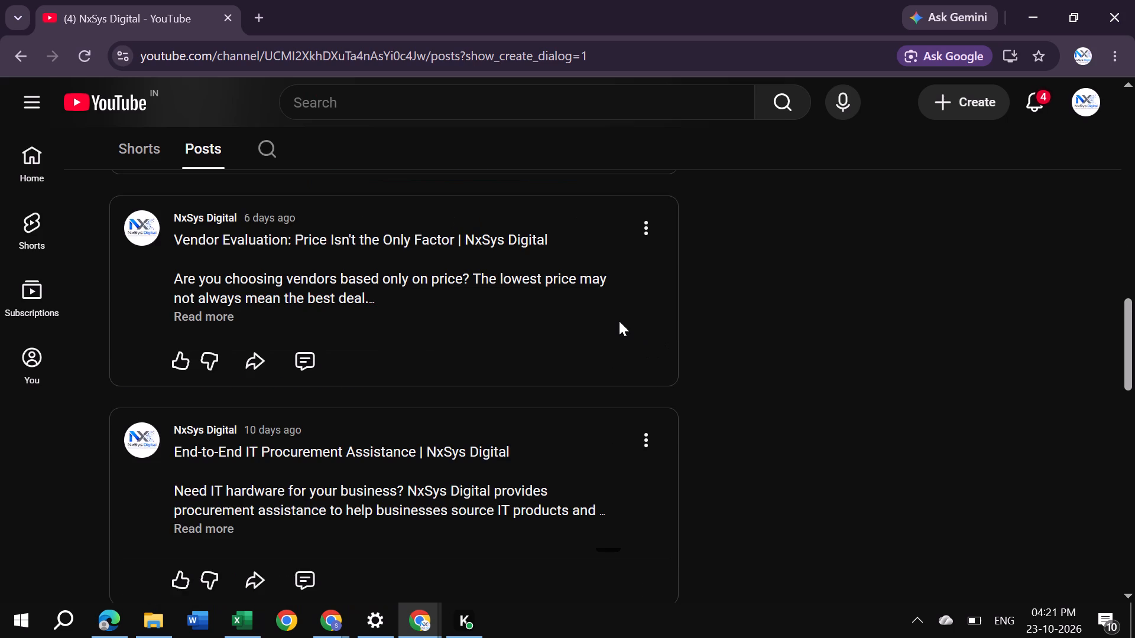
Look over the NxSys Digital channel page and its Posts section, including the post composer and published posts.
{"action": "scroll", "coordinate": [602, 340], "scroll_direction": "up", "scroll_amount": 11}
{"action": "scroll", "coordinate": [602, 340], "scroll_direction": "down", "scroll_amount": 1}
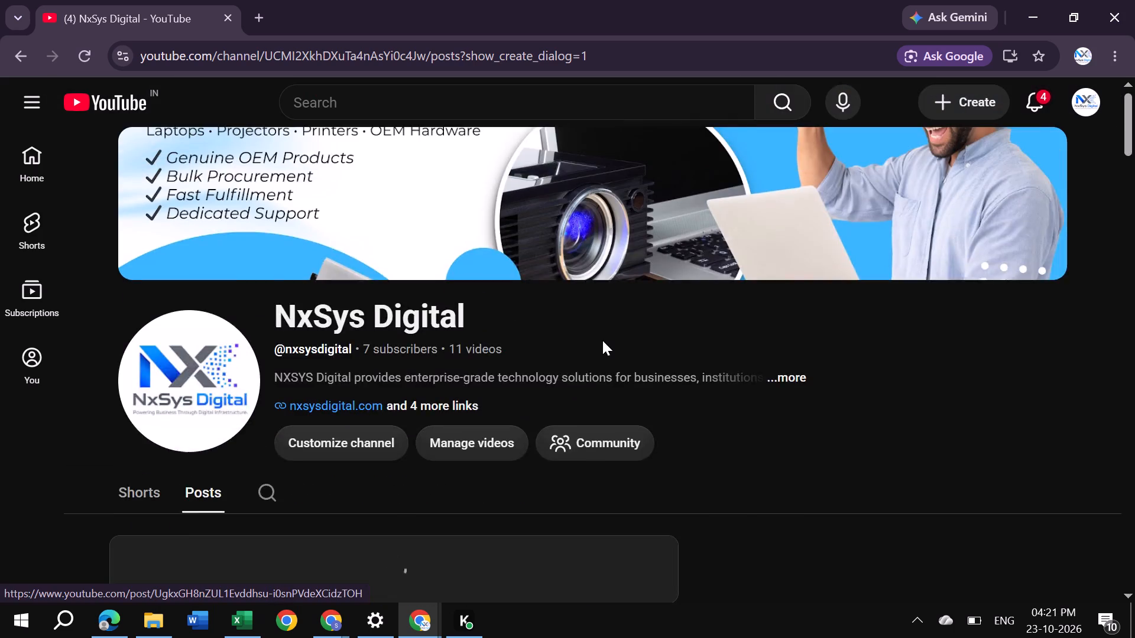
{"action": "scroll", "coordinate": [602, 340], "scroll_direction": "down", "scroll_amount": 2}
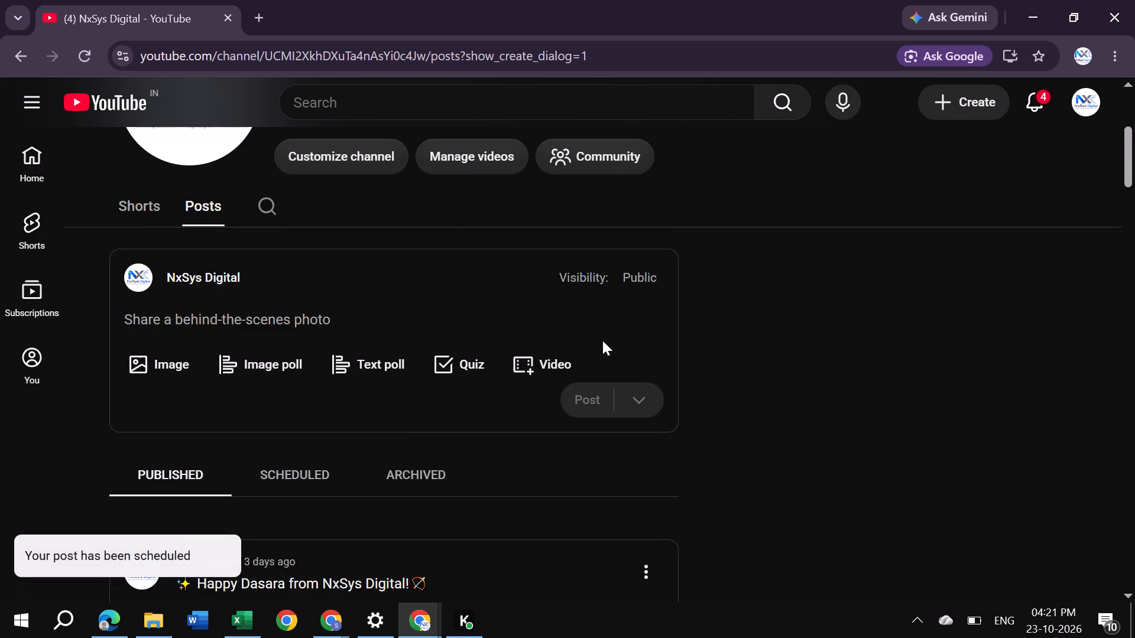
{"action": "scroll", "coordinate": [428, 391], "scroll_direction": "up", "scroll_amount": 4}
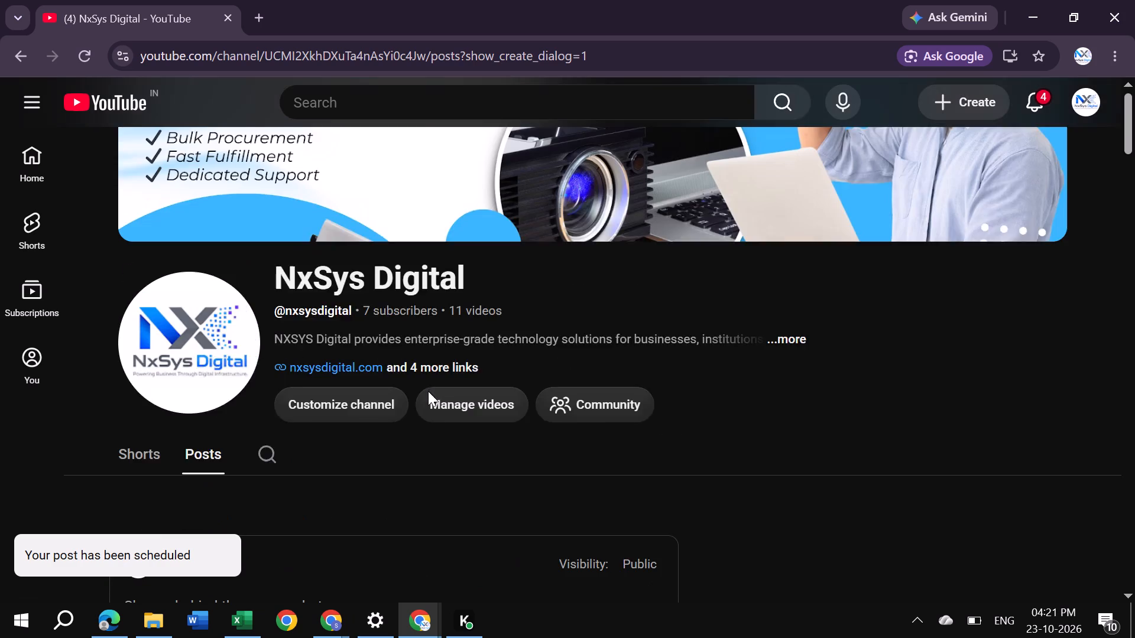
{"action": "left_click", "coordinate": [141, 494]}
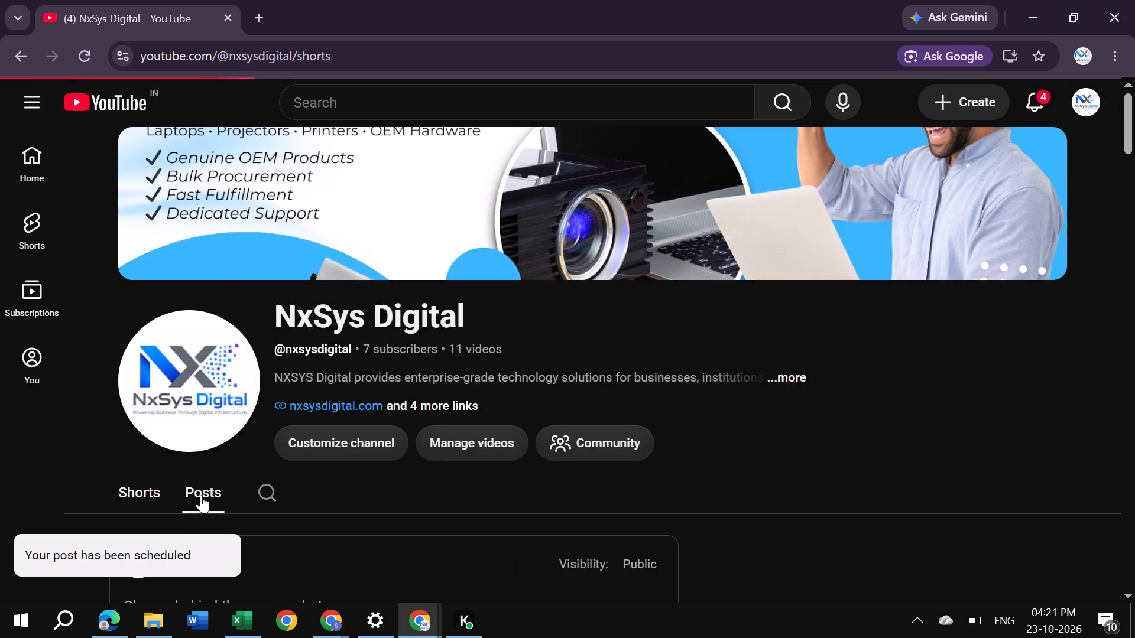
{"action": "left_click", "coordinate": [205, 496]}
{"action": "scroll", "coordinate": [299, 519], "scroll_direction": "down", "scroll_amount": 2}
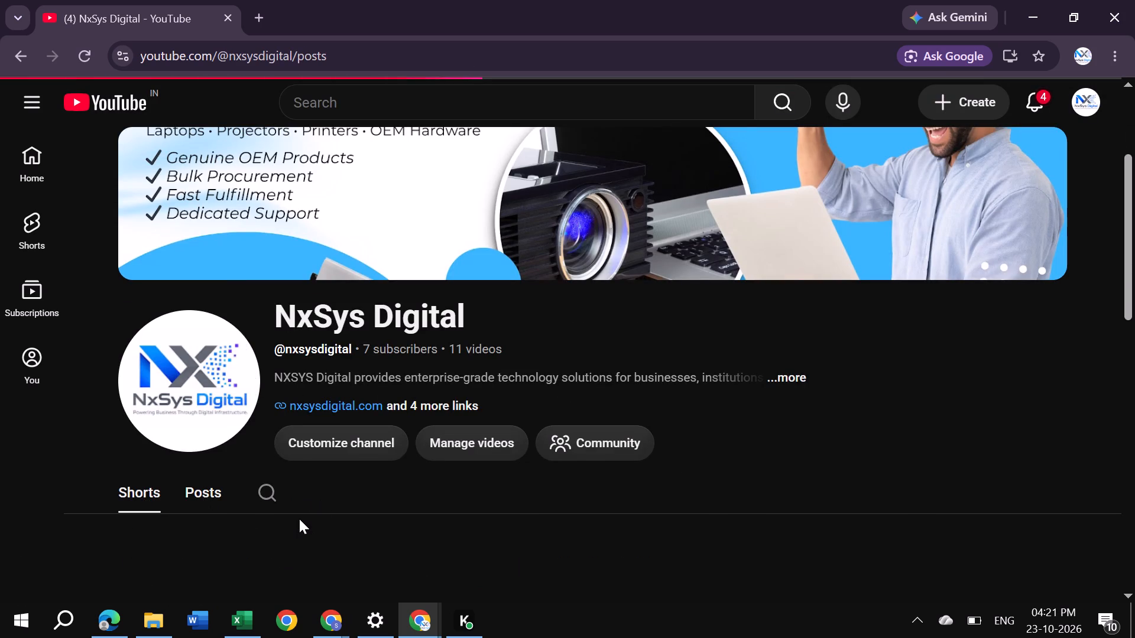
{"action": "scroll", "coordinate": [299, 519], "scroll_direction": "up", "scroll_amount": 1}
{"action": "scroll", "coordinate": [435, 483], "scroll_direction": "down", "scroll_amount": 2}
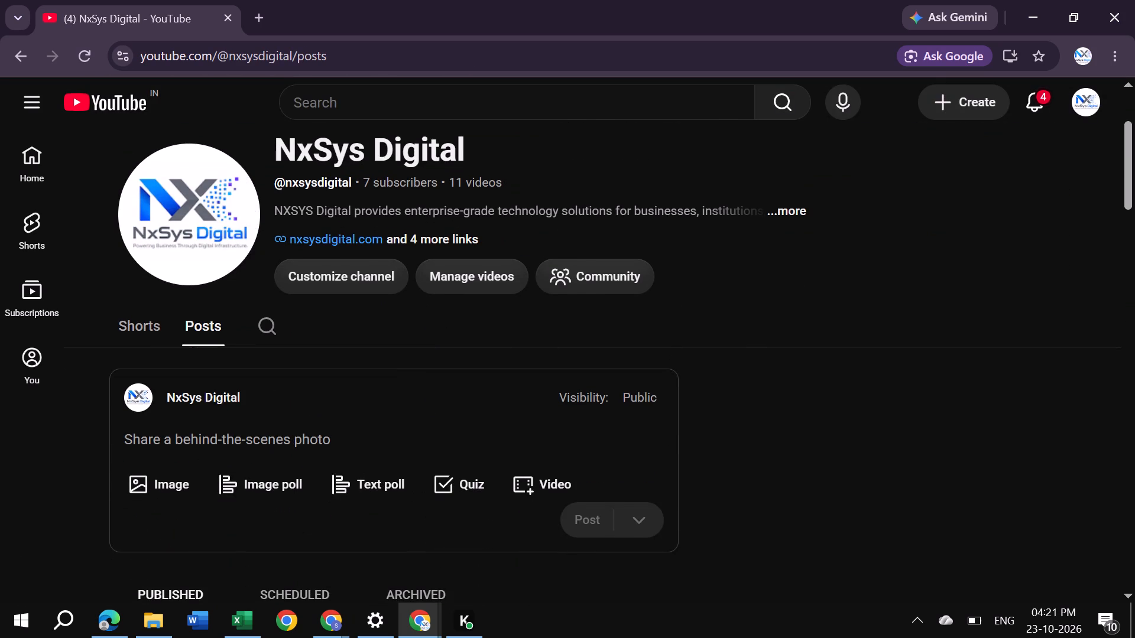
{"action": "scroll", "coordinate": [461, 334], "scroll_direction": "up", "scroll_amount": 3}
{"action": "scroll", "coordinate": [307, 424], "scroll_direction": "down", "scroll_amount": 1}
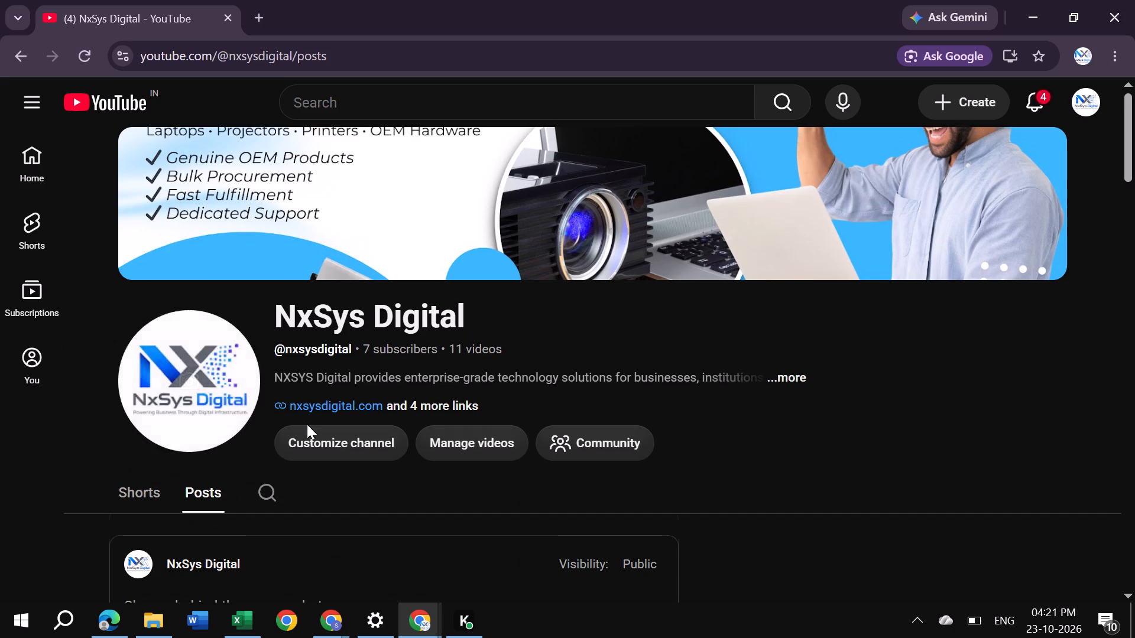
{"action": "scroll", "coordinate": [307, 424], "scroll_direction": "down", "scroll_amount": 2}
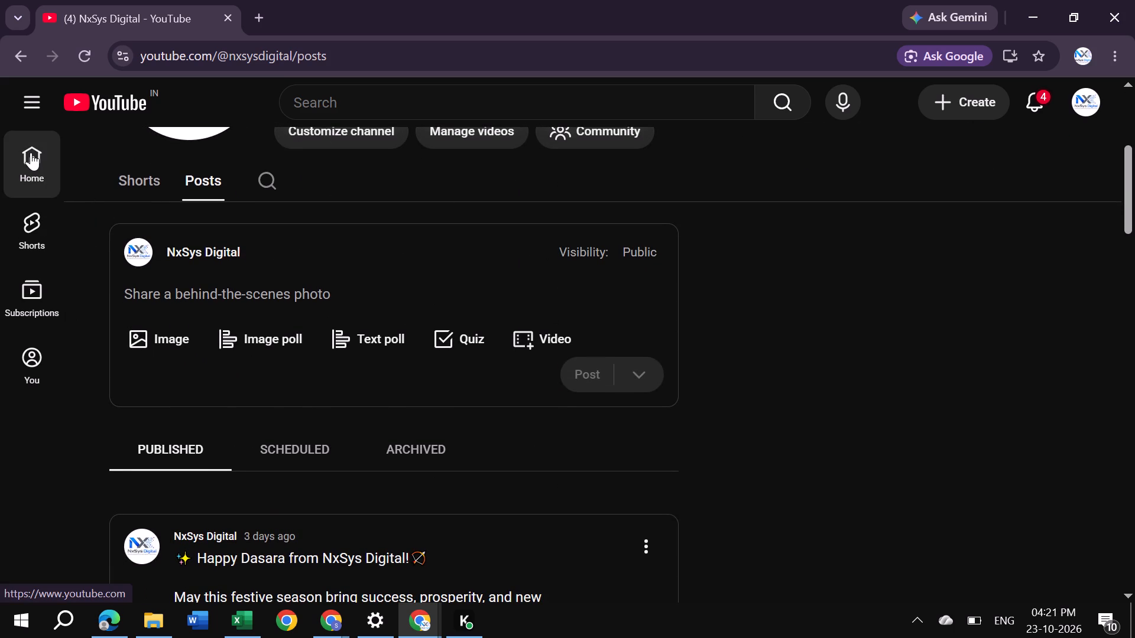
Open the channel content in YouTube Studio and look through its Videos, Shorts, Playlists and Posts lists.
{"action": "left_click", "coordinate": [31, 155]}
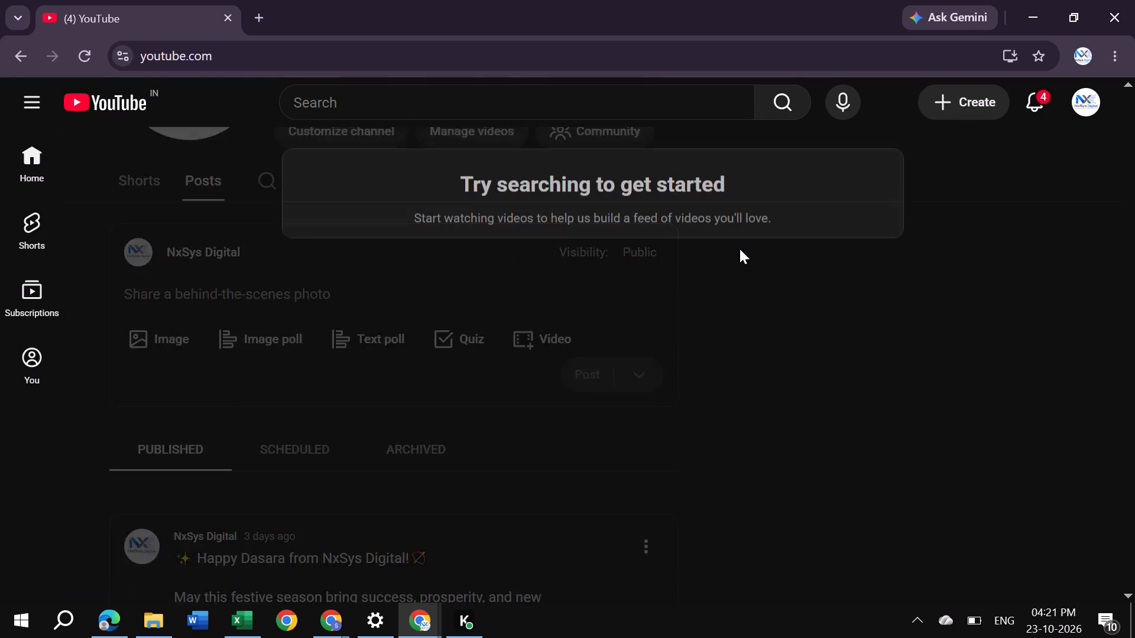
{"action": "left_click", "coordinate": [960, 103]}
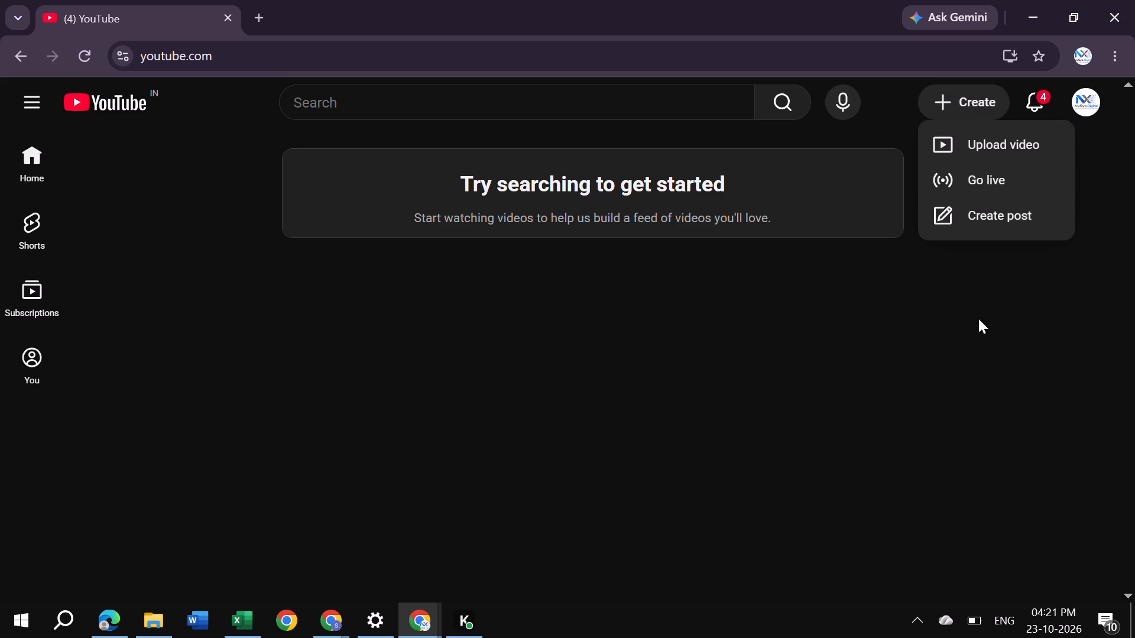
{"action": "left_click", "coordinate": [978, 318]}
{"action": "left_click", "coordinate": [1084, 99]}
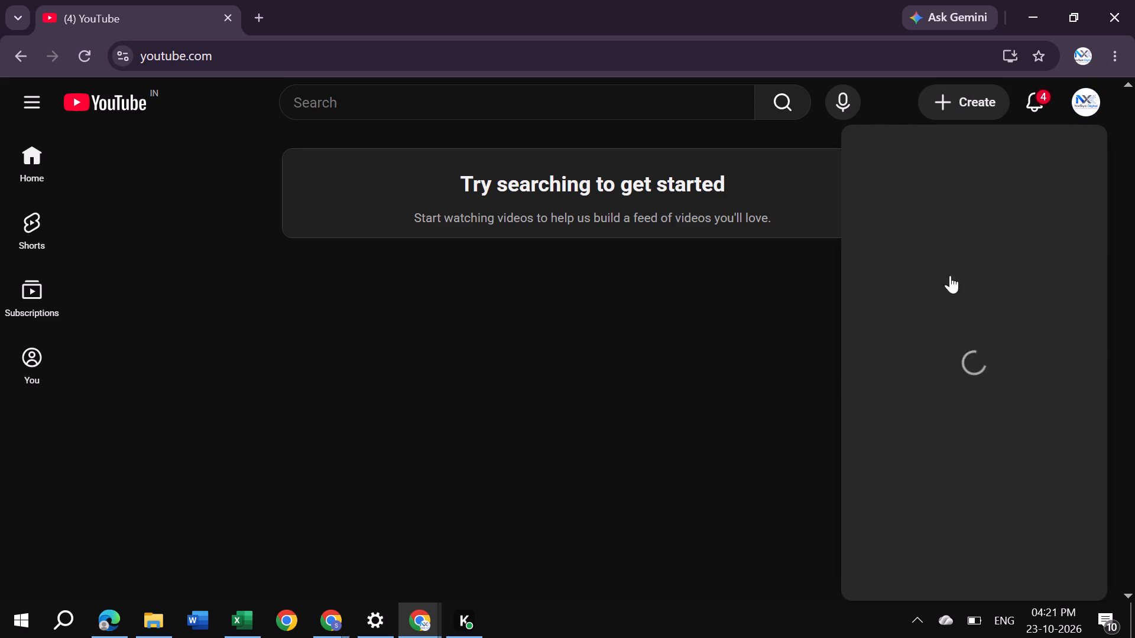
{"action": "left_click", "coordinate": [909, 327]}
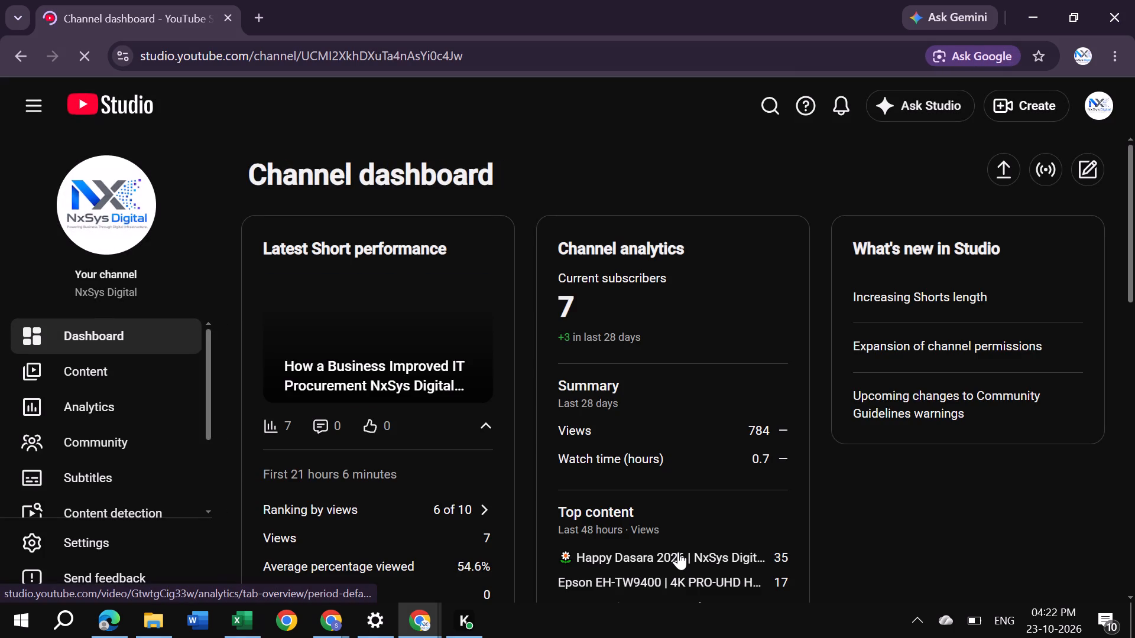
{"action": "left_click", "coordinate": [96, 377]}
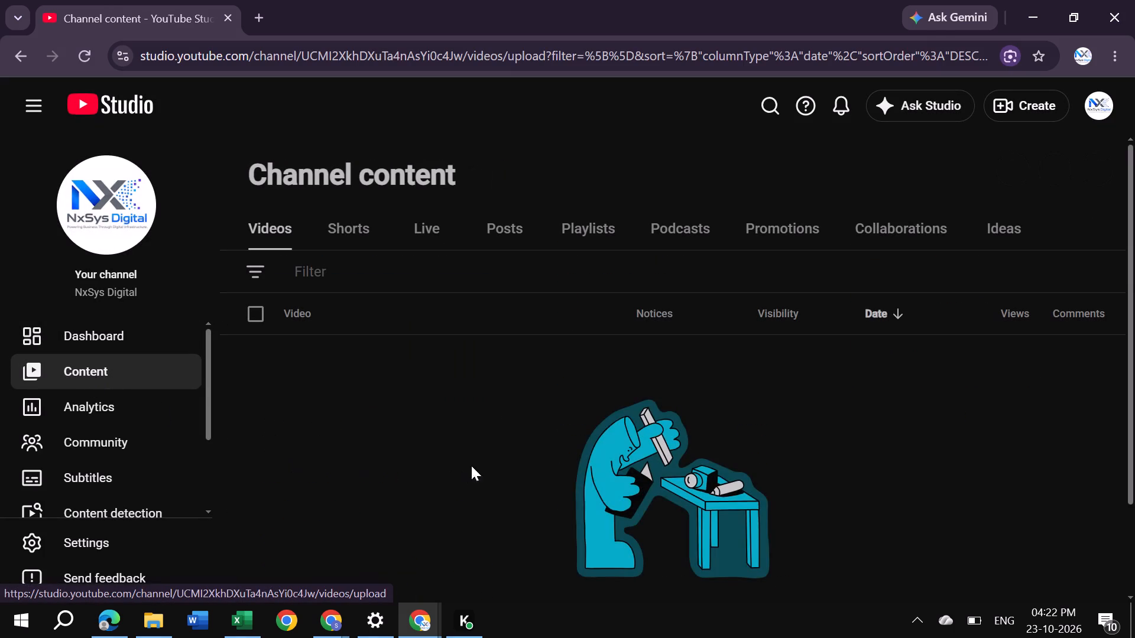
{"action": "left_click", "coordinate": [355, 242]}
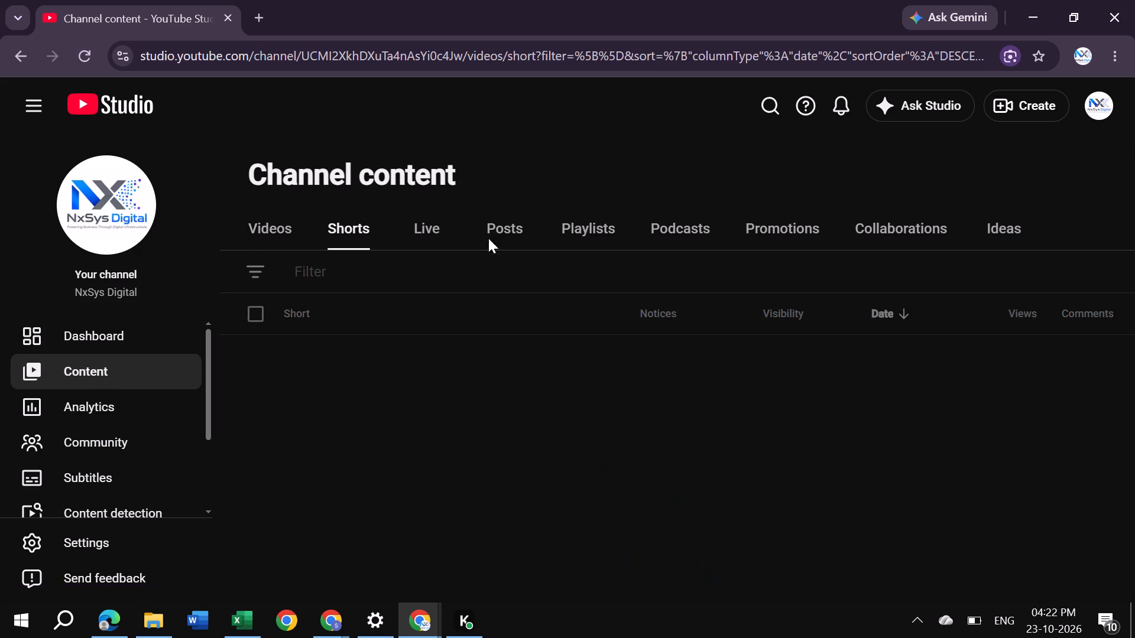
{"action": "left_click", "coordinate": [590, 228]}
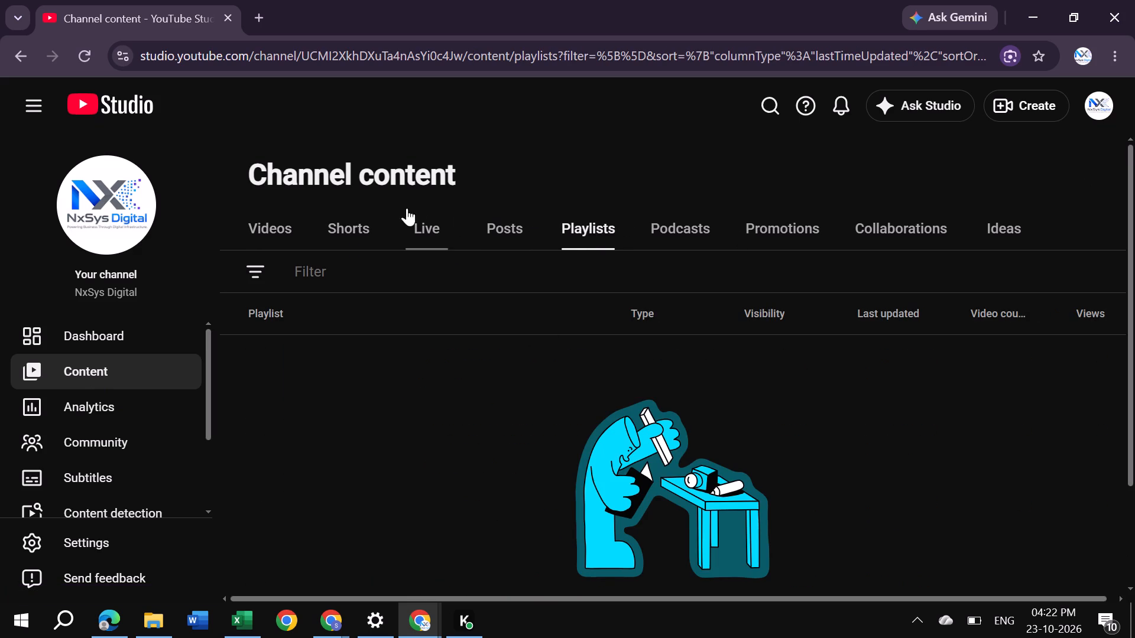
{"action": "left_click", "coordinate": [504, 230]}
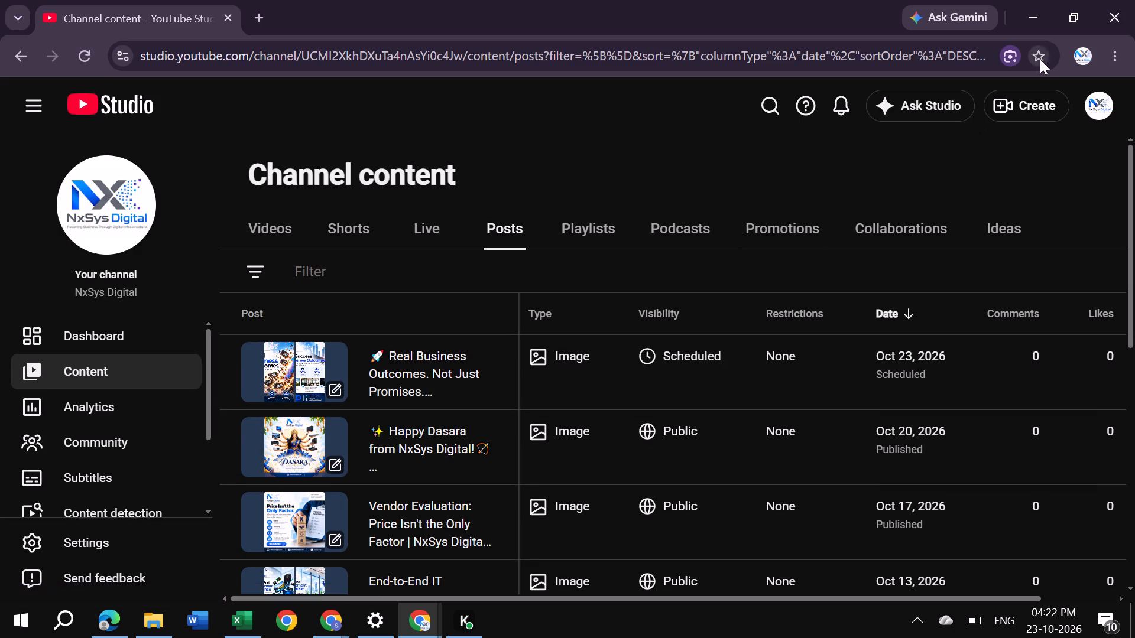
Close the browser window showing the YouTube Studio channel content.
{"action": "left_click", "coordinate": [1119, 12]}
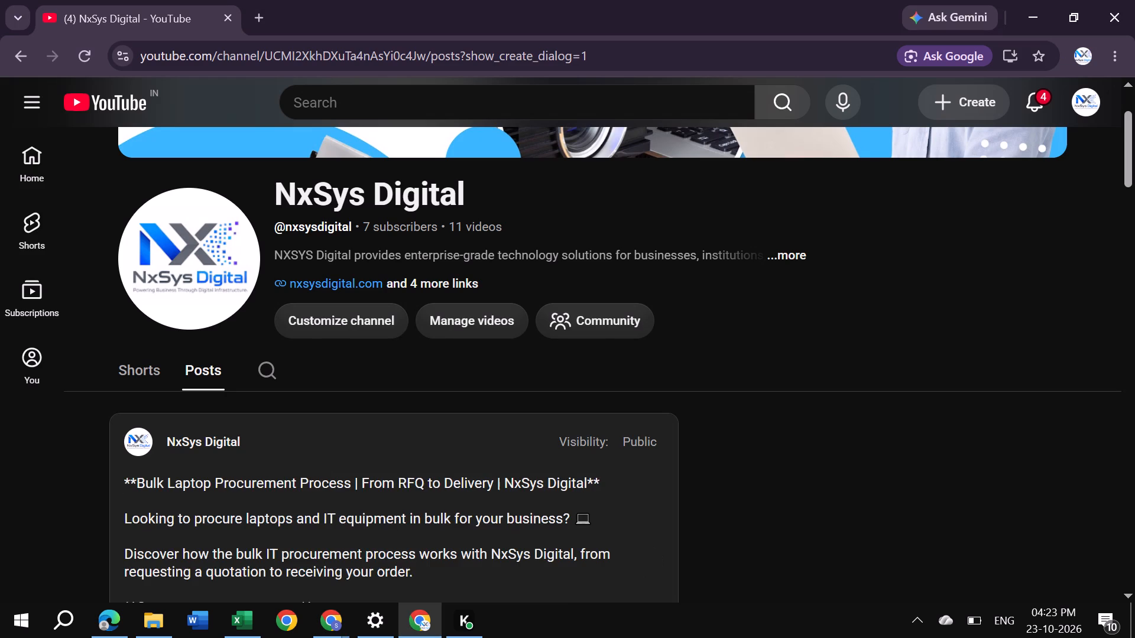
Remove the double asterisks around the caption's title line, "Bulk Laptop Procurement Process | From RFQ to Delivery | NxSys Digital".
{"action": "scroll", "coordinate": [320, 491], "scroll_direction": "up", "scroll_amount": 1}
{"action": "scroll", "coordinate": [217, 564], "scroll_direction": "down", "scroll_amount": 3}
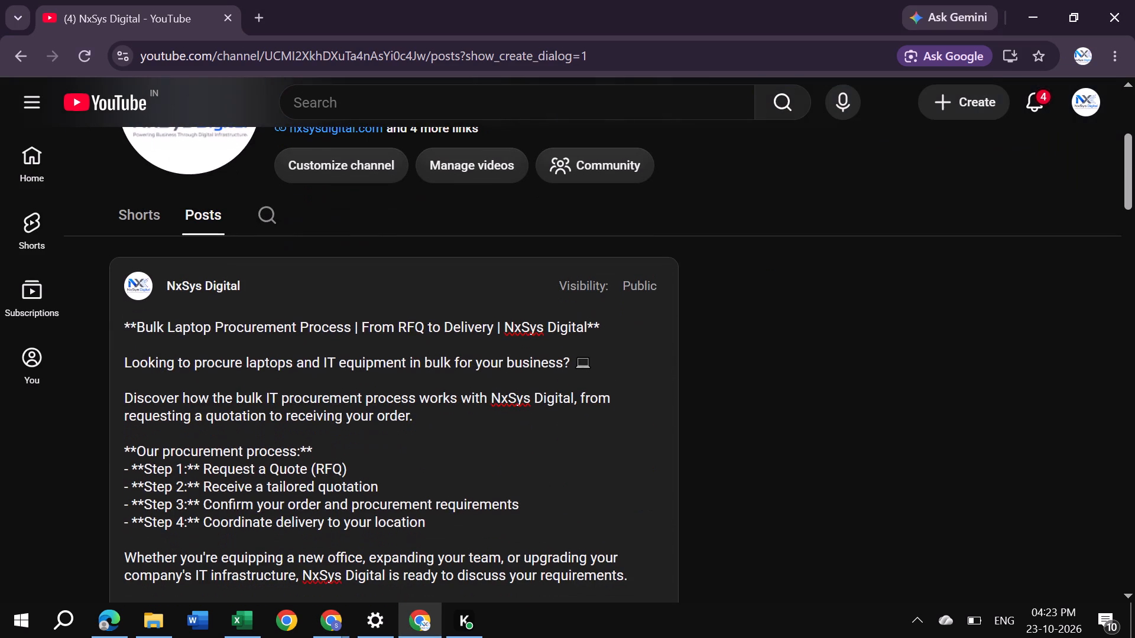
{"action": "left_click", "coordinate": [135, 327]}
{"action": "key", "text": "BackSpace"}
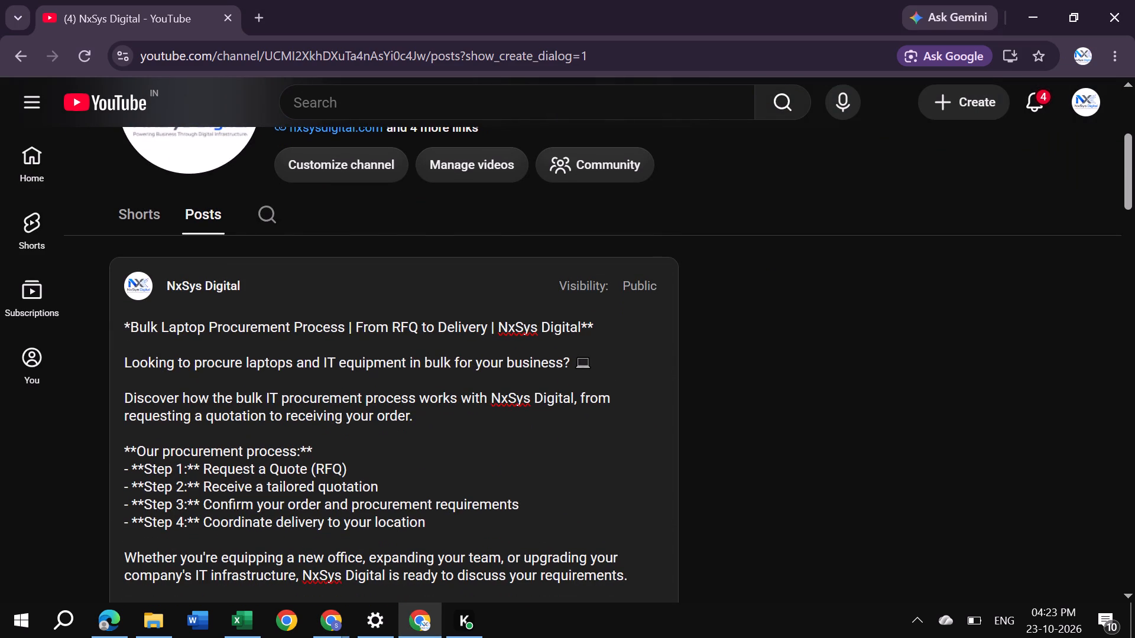
{"action": "key", "text": "BackSpace"}
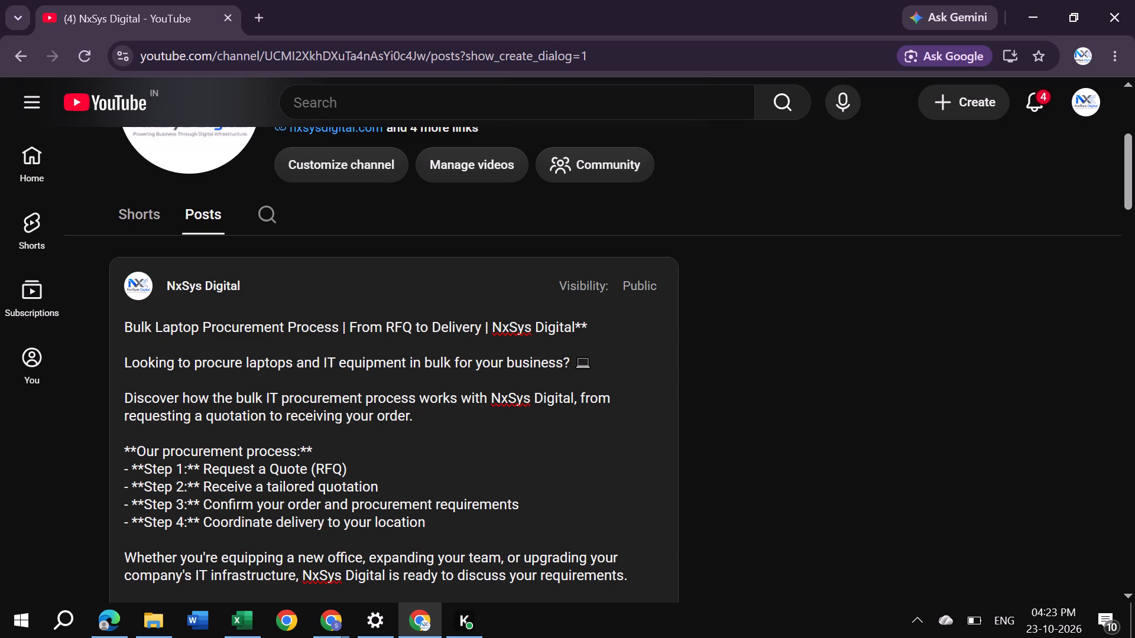
{"action": "left_click", "coordinate": [593, 324]}
{"action": "key", "text": "BackSpace"}
{"action": "key", "text": "BackSpace"}
Remove the double asterisks around "Our procurement process:" and indent that line by one space.
{"action": "left_click", "coordinate": [134, 448]}
{"action": "key", "text": "BackSpace"}
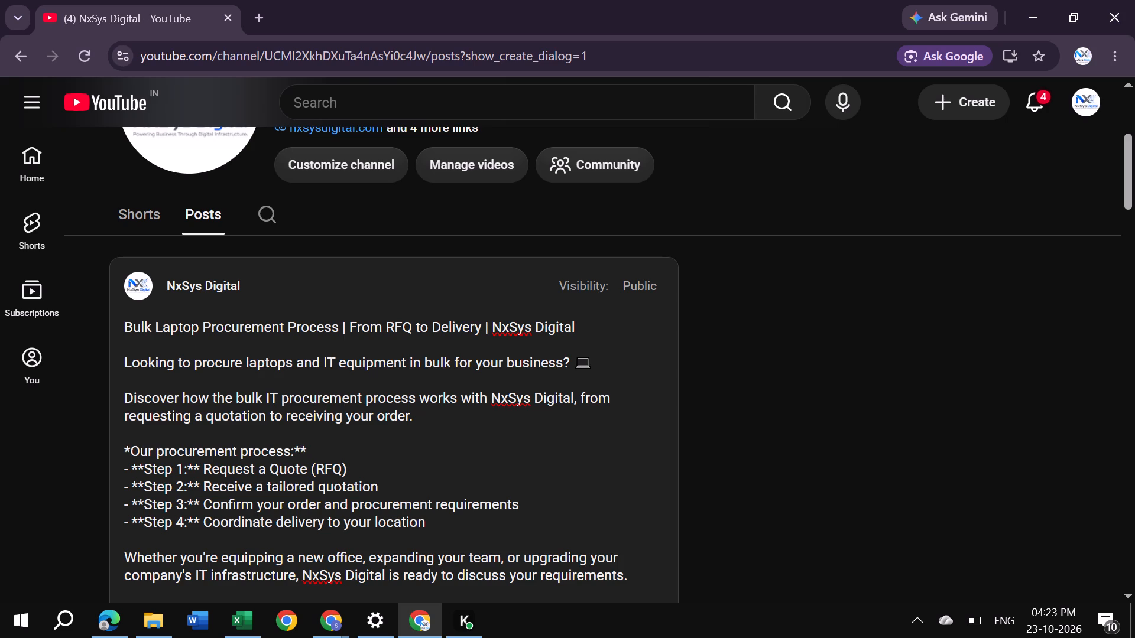
{"action": "key", "text": "BackSpace"}
{"action": "key", "text": "space"}
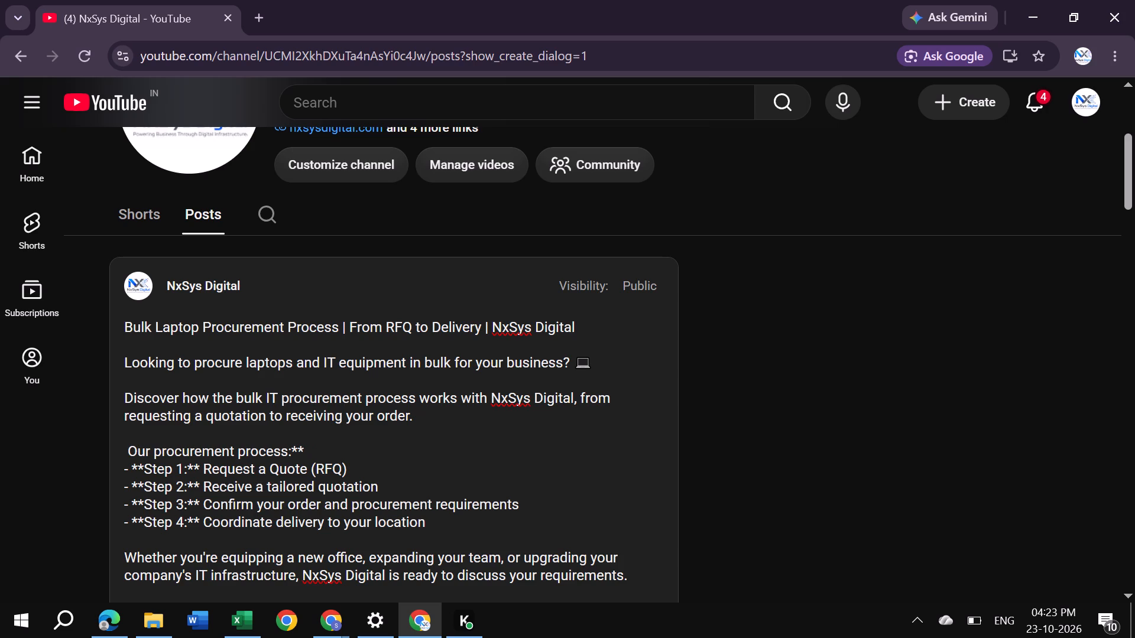
{"action": "left_click", "coordinate": [312, 454]}
{"action": "key", "text": "BackSpace"}
{"action": "key", "text": "BackSpace"}
Clean up the "Step 1: Request a Quote (RFQ)" line by removing its dash and asterisks and indenting it two spaces.
{"action": "left_click", "coordinate": [142, 471]}
{"action": "key", "text": "BackSpace"}
{"action": "key", "text": "BackSpace"}
{"action": "key", "text": "BackSpace"}
{"action": "key", "text": "BackSpace"}
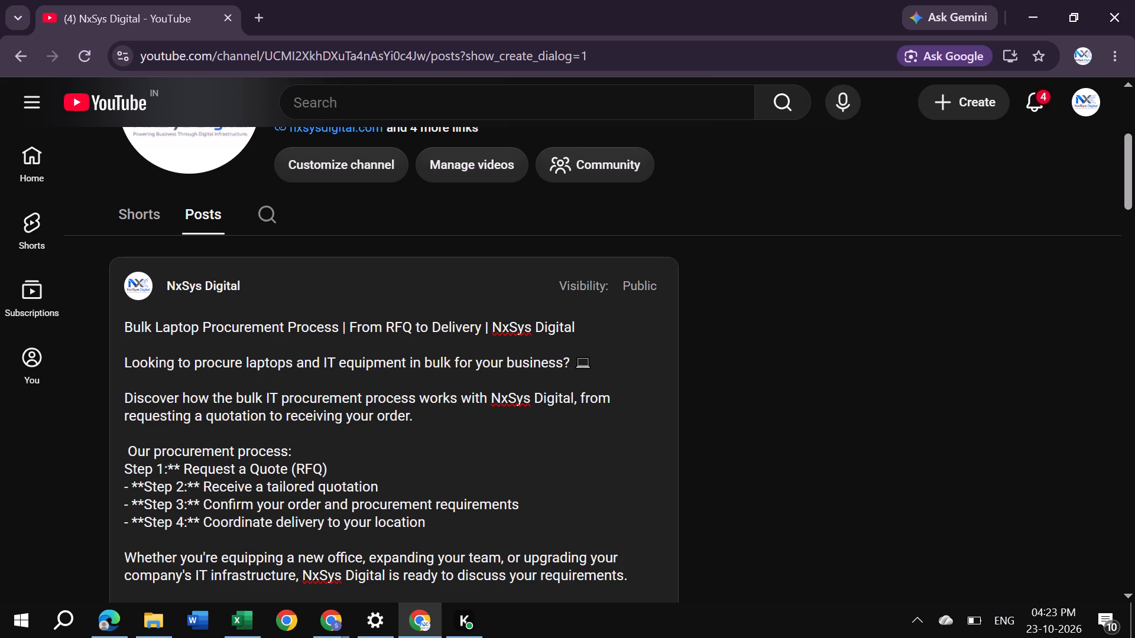
{"action": "key", "text": "space"}
{"action": "key", "text": "space"}
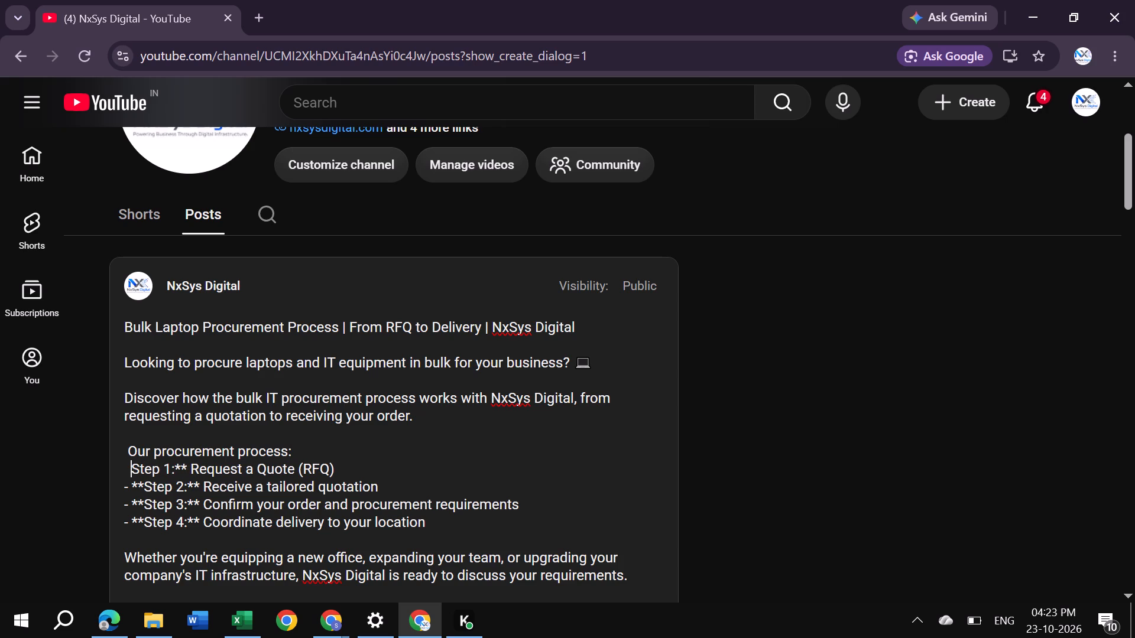
{"action": "left_click", "coordinate": [189, 470]}
{"action": "key", "text": "BackSpace"}
{"action": "key", "text": "BackSpace"}
{"action": "key", "text": "BackSpace"}
{"action": "key", "text": "space"}
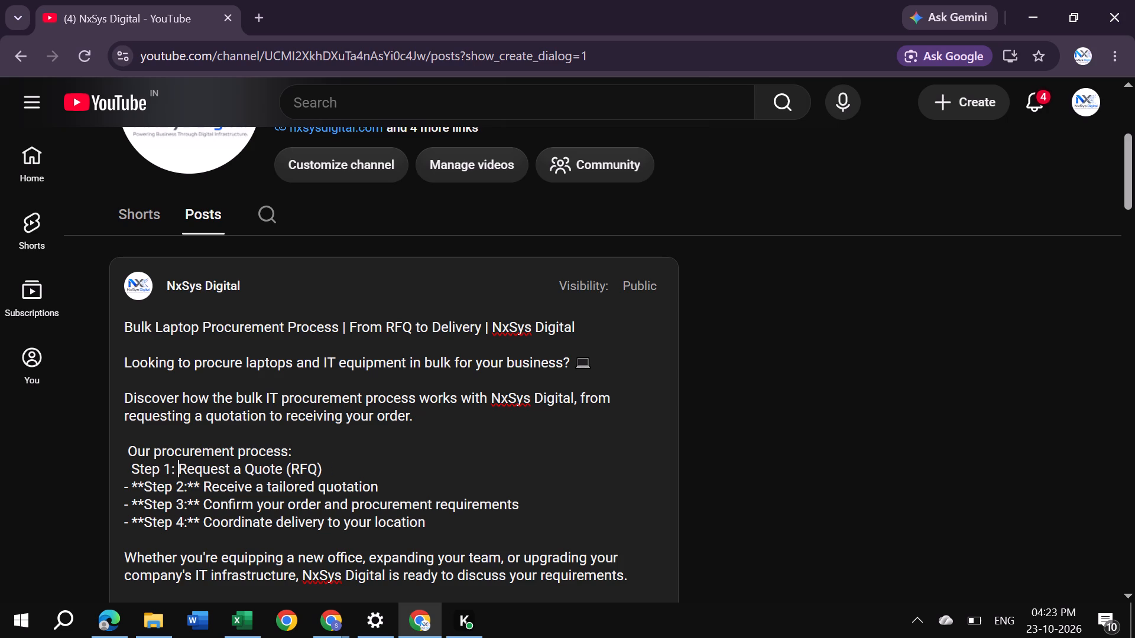
Remove the dash and asterisks from the "Step 2: Receive a tailored quotation" line and indent it two spaces.
{"action": "left_click", "coordinate": [144, 484]}
{"action": "key", "text": "BackSpace"}
{"action": "key", "text": "BackSpace"}
{"action": "key", "text": "BackSpace"}
{"action": "key", "text": "BackSpace"}
{"action": "key", "text": "space"}
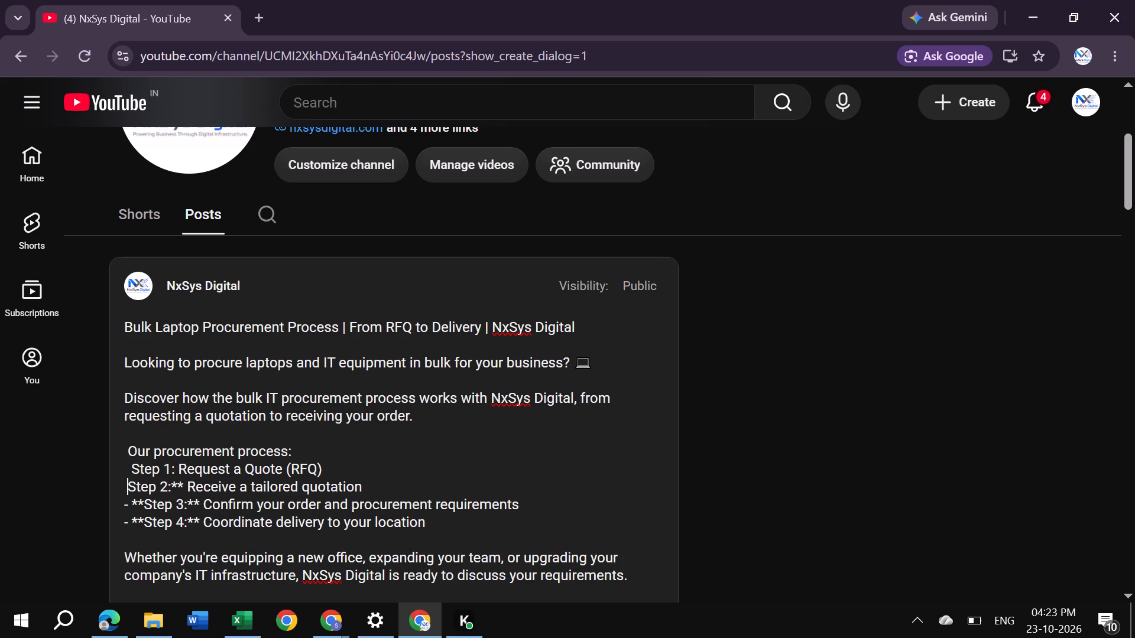
{"action": "key", "text": "space"}
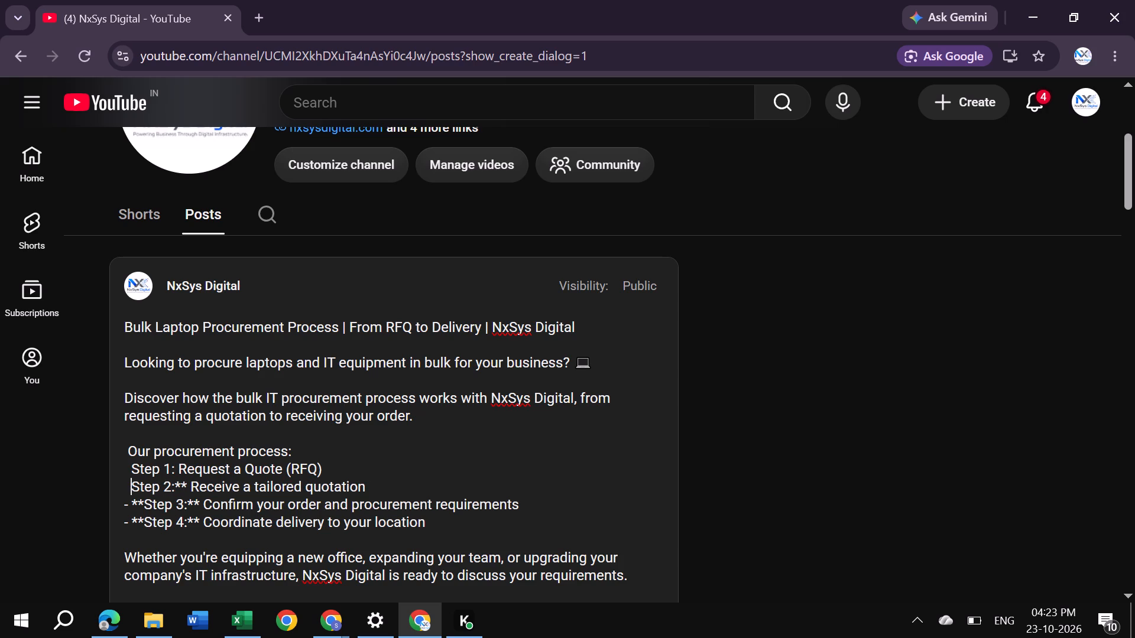
{"action": "left_click", "coordinate": [186, 483]}
{"action": "key", "text": "BackSpace"}
{"action": "key", "text": "BackSpace"}
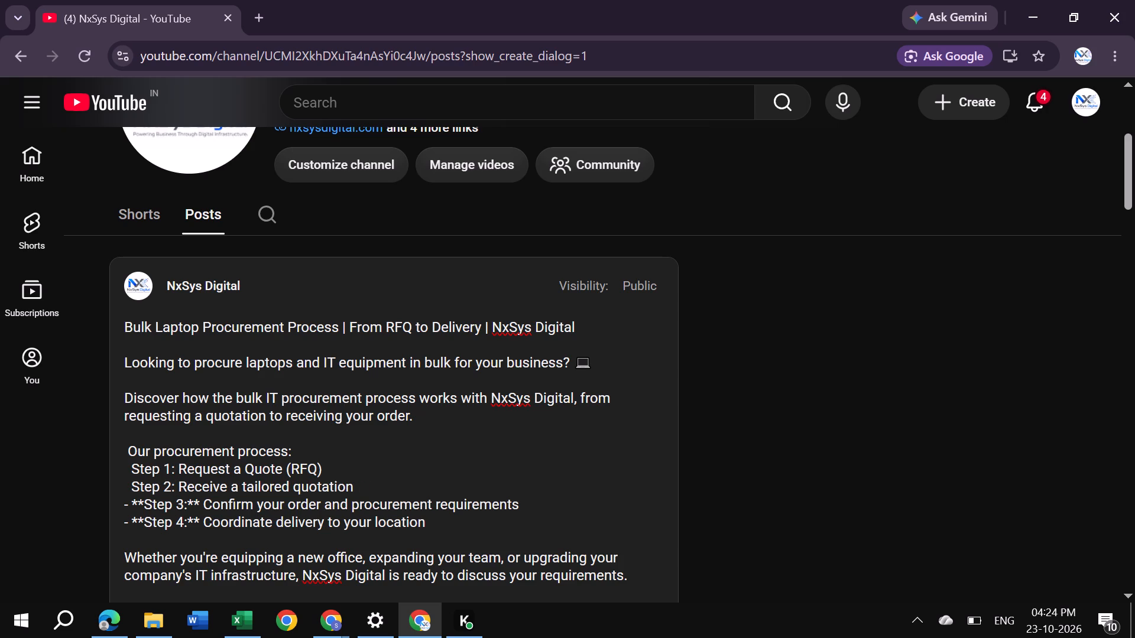
Remove the dash and asterisks from the "Step 3: Confirm your order and procurement requirements" line and indent it two spaces.
{"action": "left_click", "coordinate": [142, 510]}
{"action": "key", "text": "BackSpace"}
{"action": "key", "text": "BackSpace"}
{"action": "key", "text": "BackSpace"}
{"action": "key", "text": "BackSpace"}
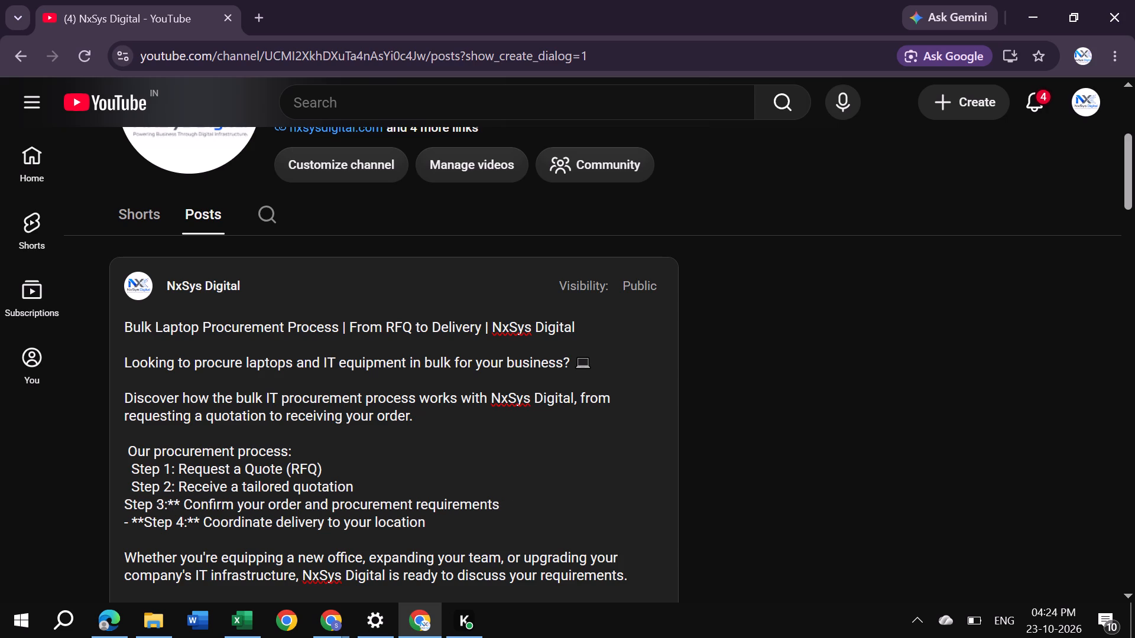
{"action": "key", "text": "space"}
{"action": "key", "text": "space"}
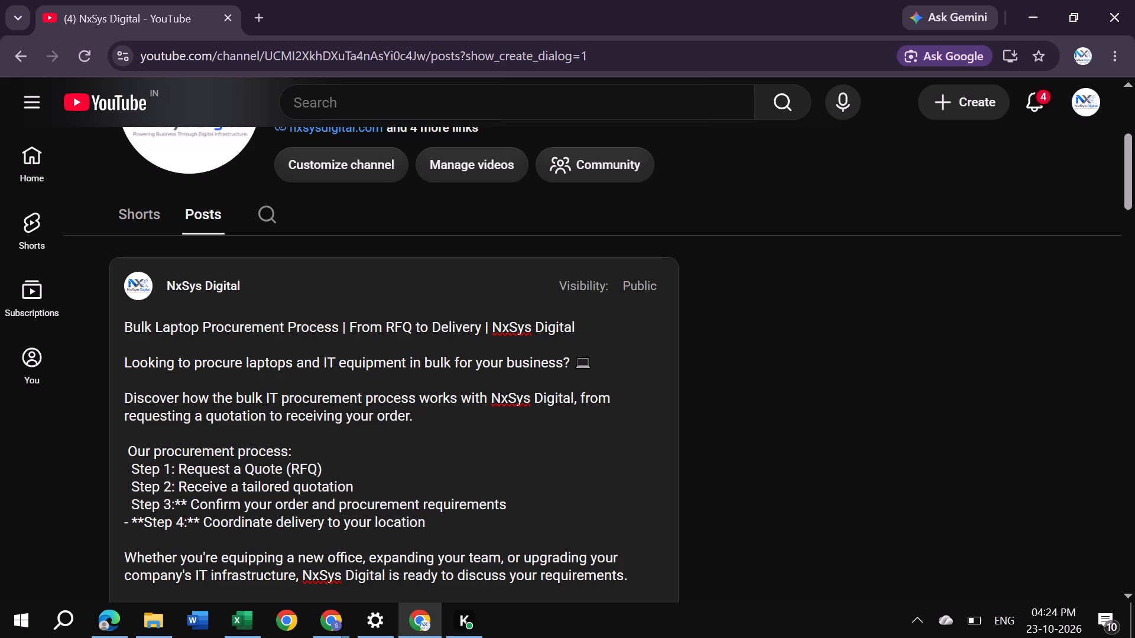
{"action": "left_click", "coordinate": [192, 508]}
{"action": "key", "text": "BackSpace"}
{"action": "key", "text": "BackSpace"}
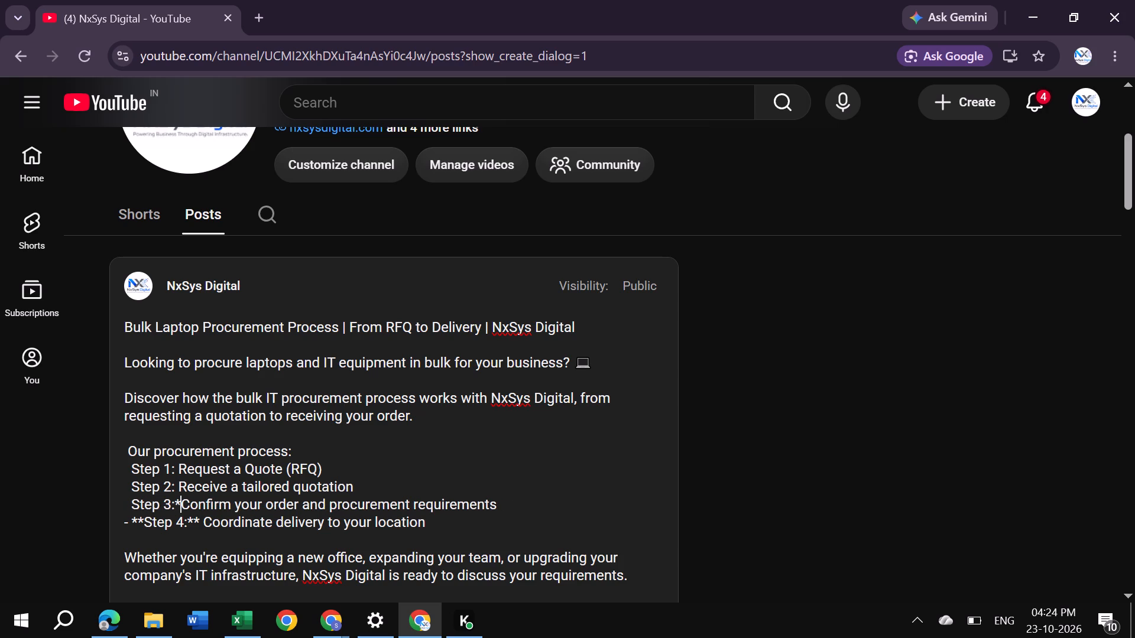
{"action": "key", "text": "BackSpace"}
{"action": "key", "text": "space"}
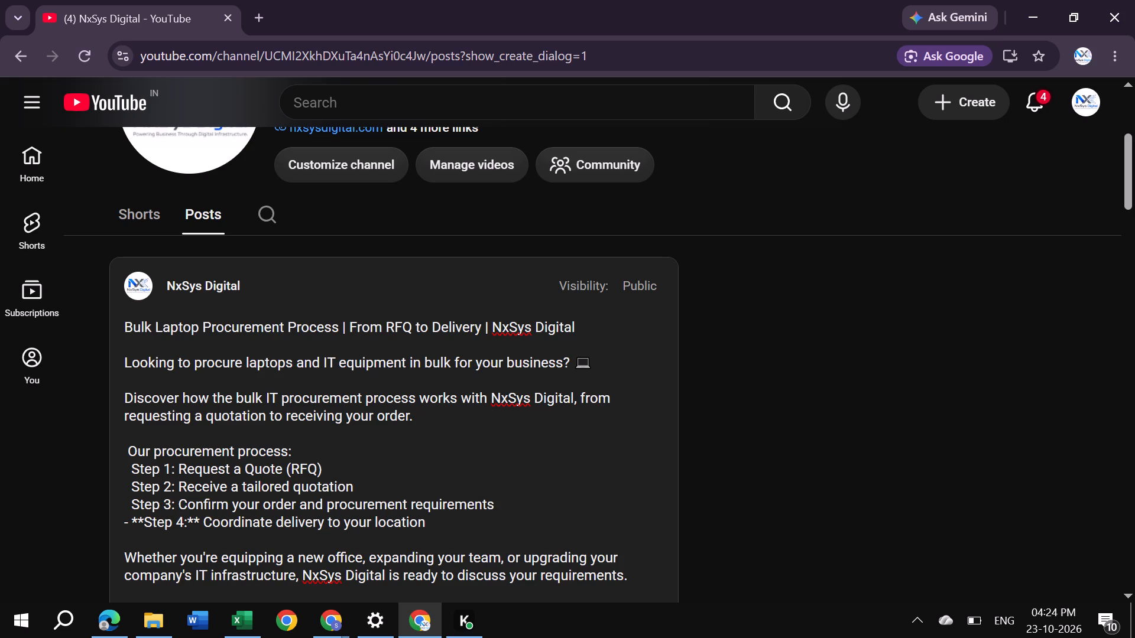
Remove the dash and asterisks from the "Step 4: Coordinate delivery to your location" line and indent it two spaces.
{"action": "left_click", "coordinate": [143, 520]}
{"action": "key", "text": "BackSpace"}
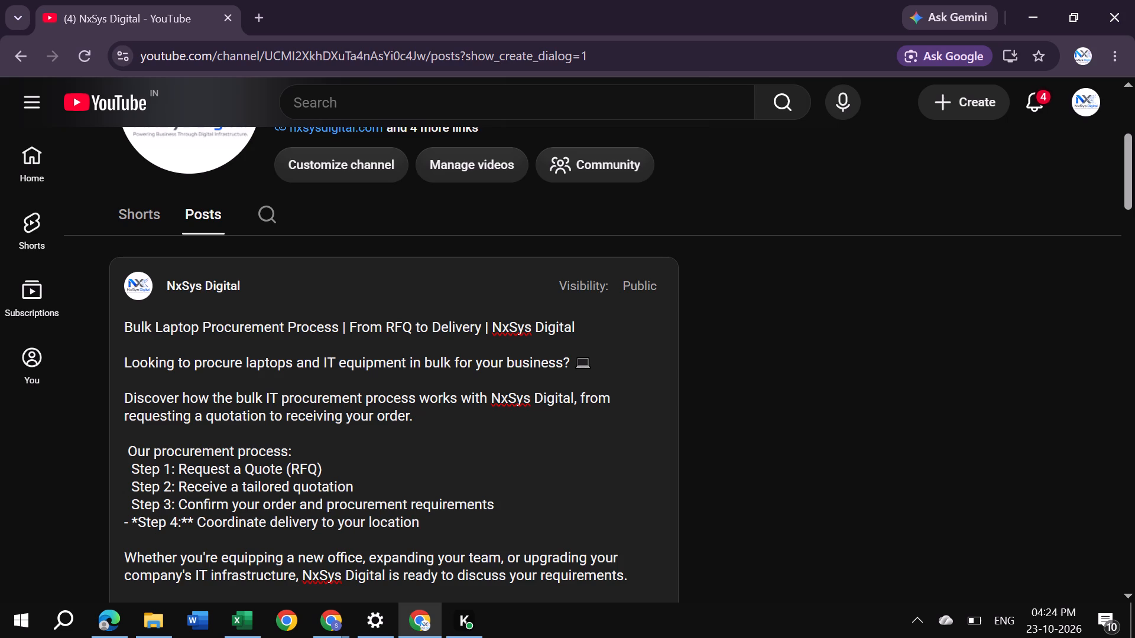
{"action": "key", "text": "BackSpace"}
{"action": "key", "text": "BackSpace"}
{"action": "key", "text": "BackSpace"}
{"action": "key", "text": "space"}
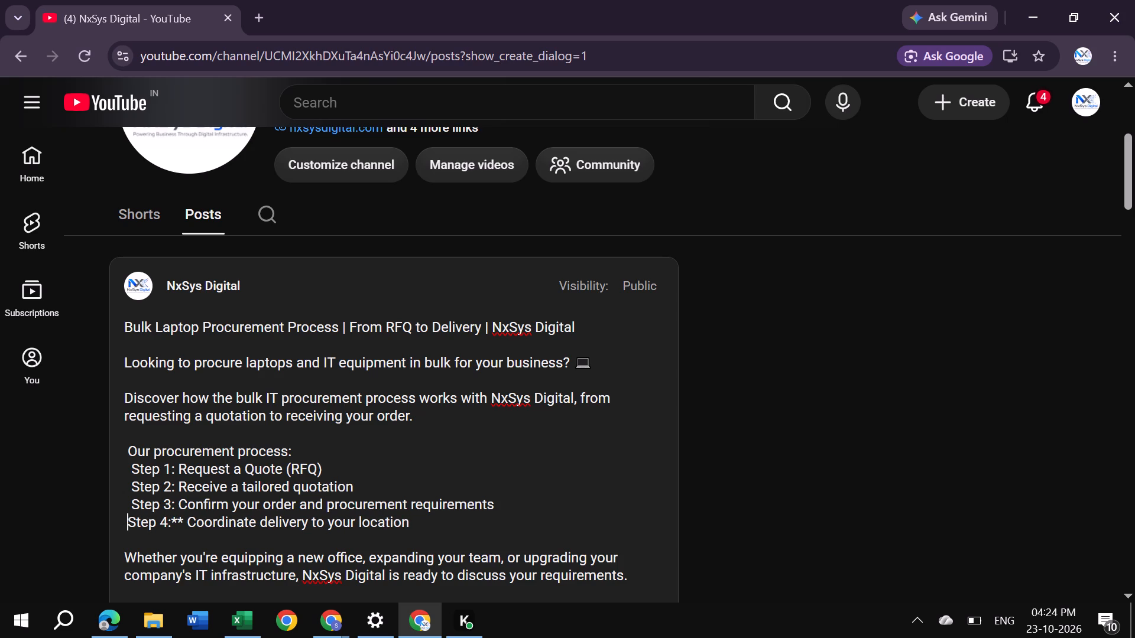
{"action": "key", "text": "space"}
{"action": "left_click", "coordinate": [187, 520]}
{"action": "key", "text": "BackSpace"}
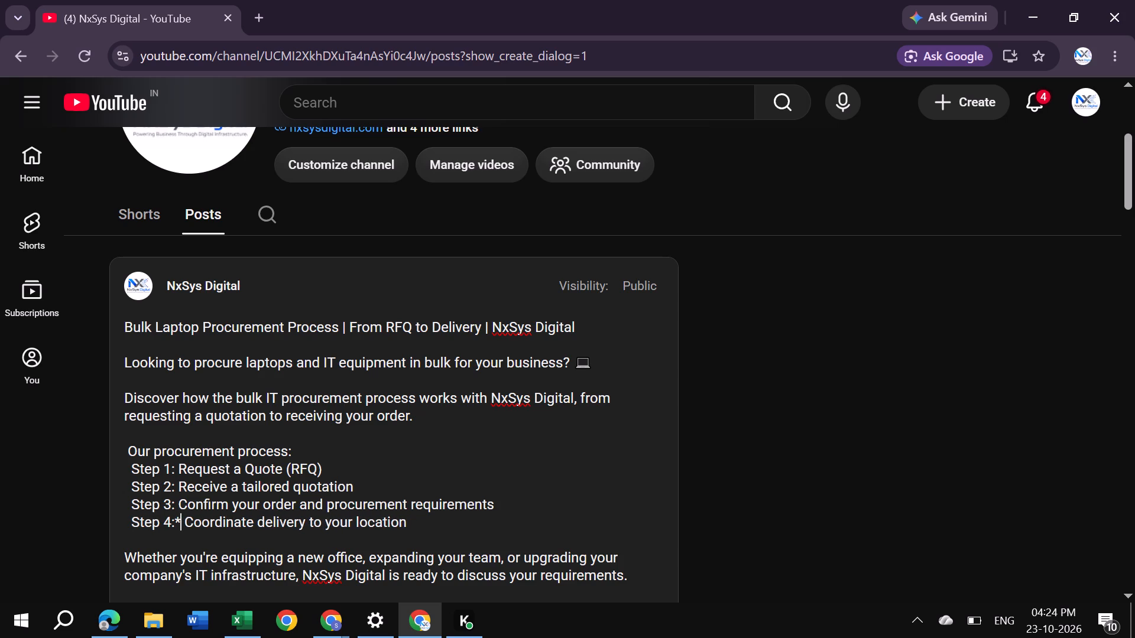
{"action": "key", "text": "BackSpace"}
Remove the asterisks around the "Interested in bulk laptop procurement? Contact us today!" line of the post.
{"action": "scroll", "coordinate": [362, 497], "scroll_direction": "down", "scroll_amount": 1}
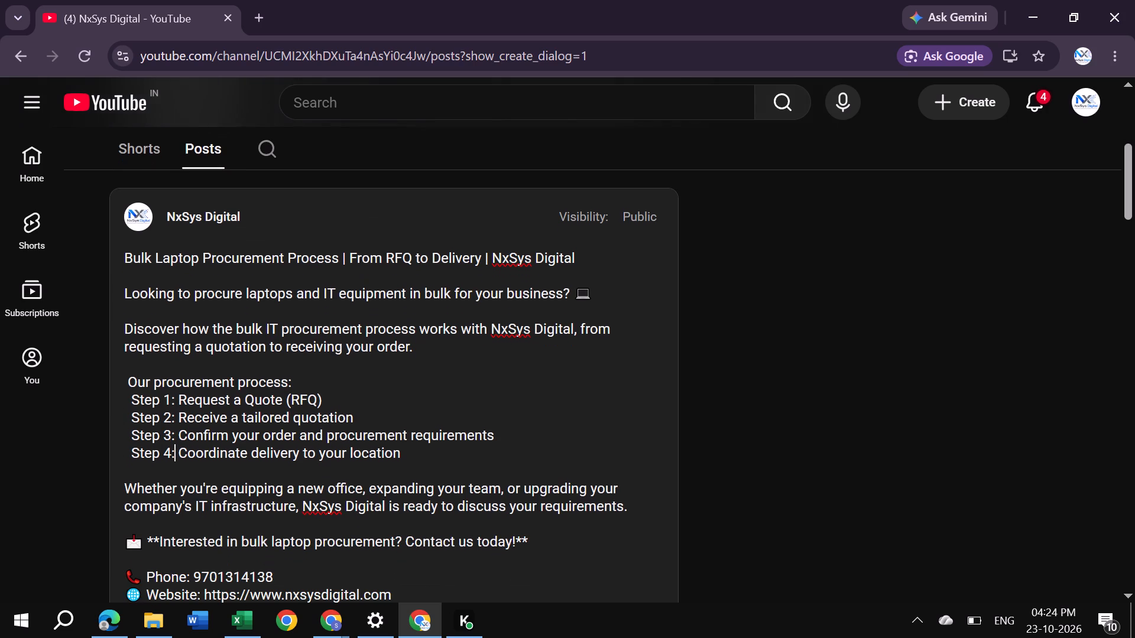
{"action": "scroll", "coordinate": [362, 497], "scroll_direction": "down", "scroll_amount": 1}
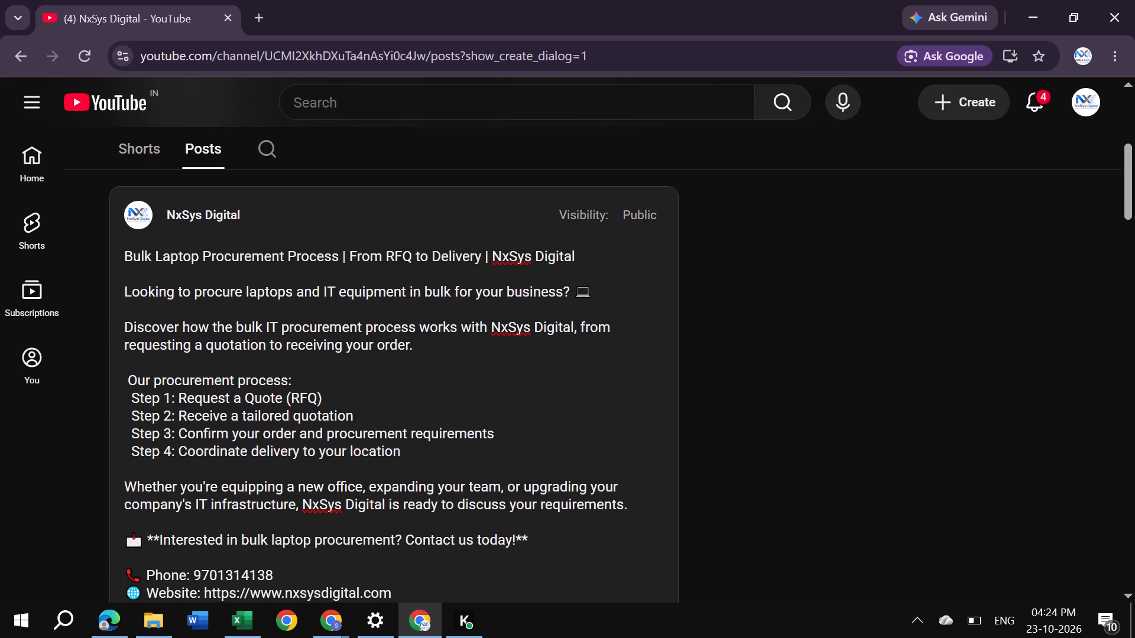
{"action": "scroll", "coordinate": [531, 516], "scroll_direction": "down", "scroll_amount": 2}
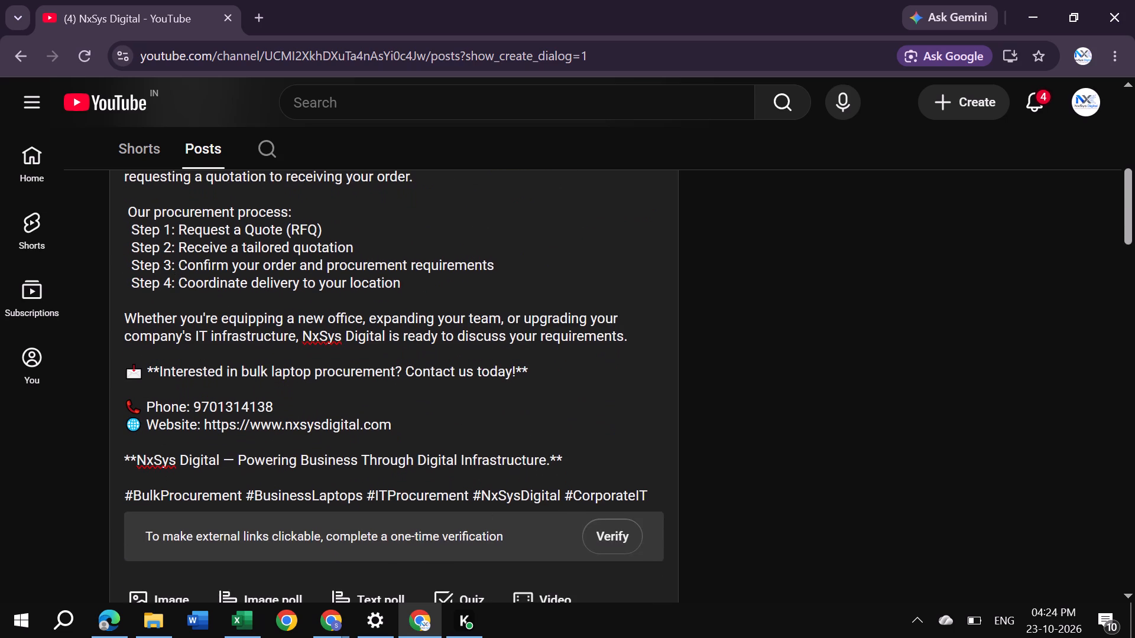
{"action": "left_click", "coordinate": [159, 369]}
{"action": "key", "text": "BackSpace"}
{"action": "key", "text": "BackSpace"}
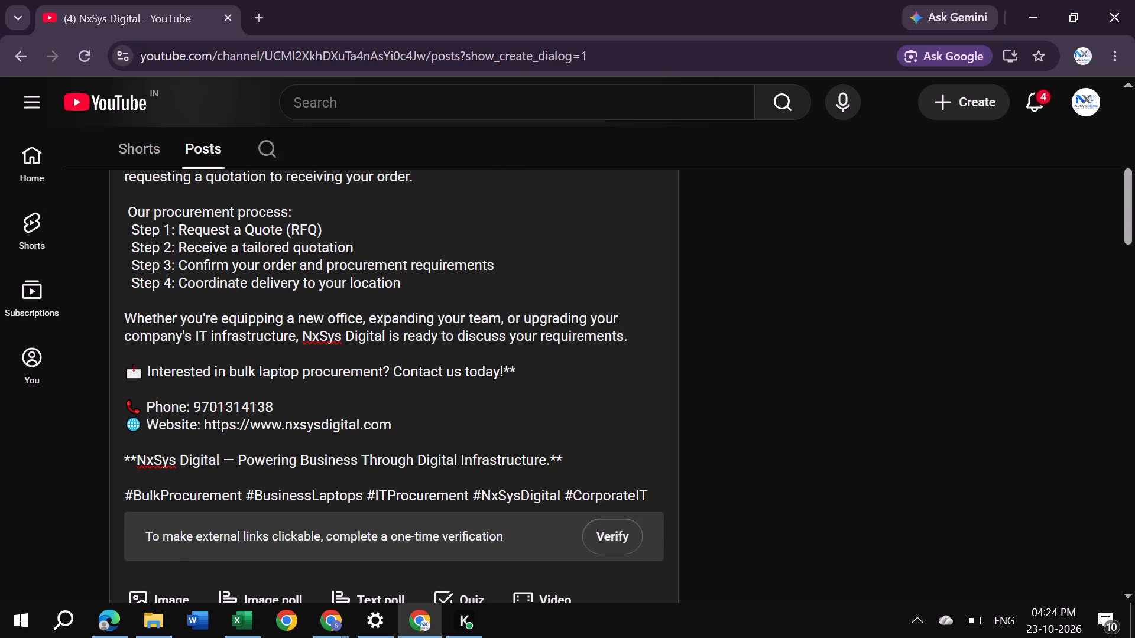
{"action": "left_click", "coordinate": [517, 367]}
{"action": "key", "text": "BackSpace"}
{"action": "key", "text": "BackSpace"}
Remove the asterisks around the "NxSys Digital — Powering Business Through Digital Infrastructure." tagline and replace its long dash with a hyphen.
{"action": "left_click", "coordinate": [137, 456]}
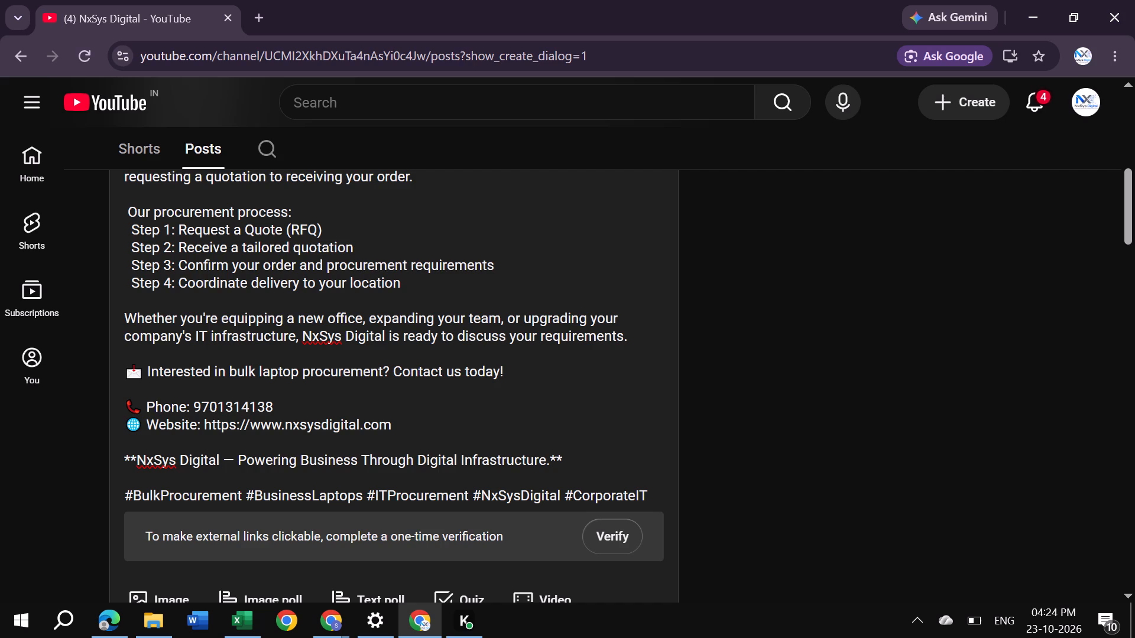
{"action": "key", "text": "BackSpace"}
{"action": "key", "text": "BackSpace"}
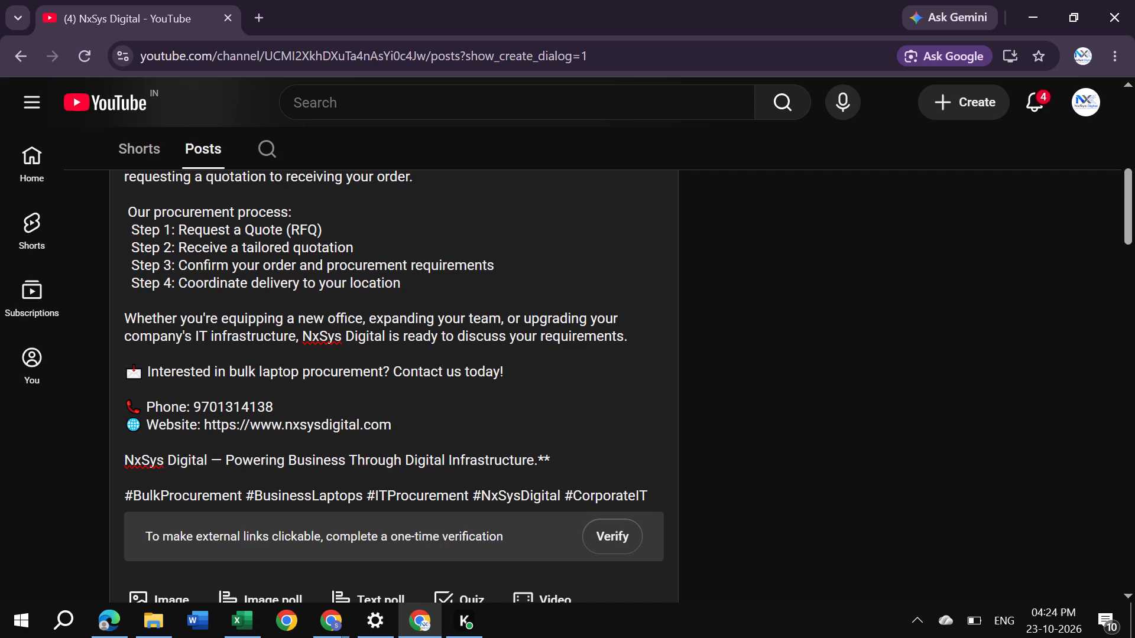
{"action": "left_click", "coordinate": [569, 459]}
{"action": "key", "text": "BackSpace"}
{"action": "key", "text": "BackSpace"}
{"action": "left_click", "coordinate": [224, 466]}
{"action": "key", "text": "BackSpace"}
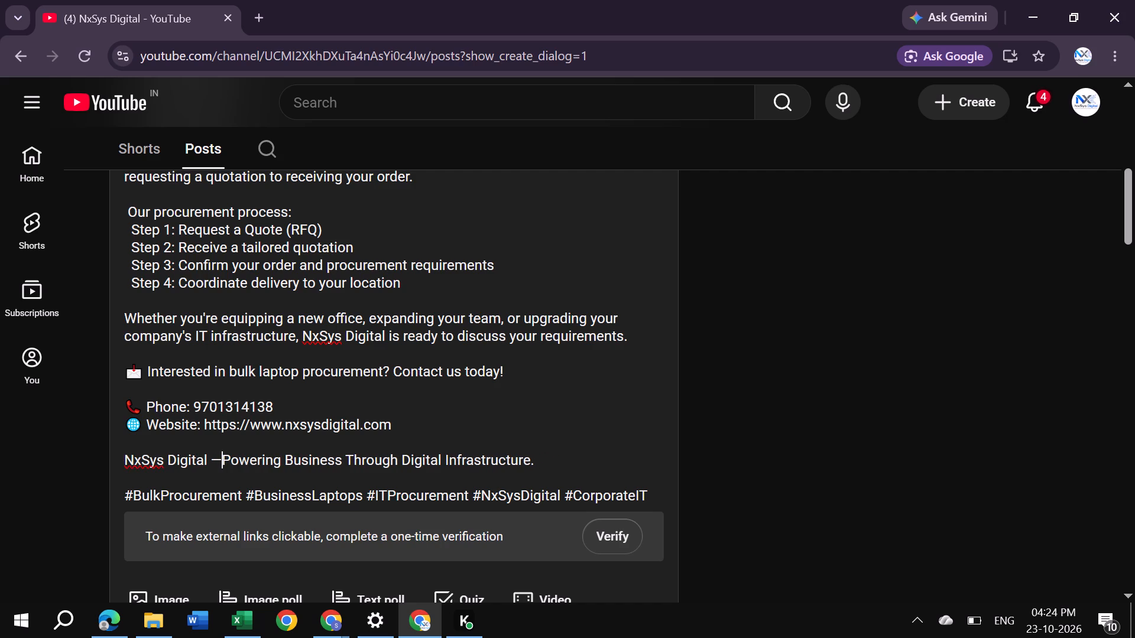
{"action": "key", "text": "BackSpace"}
{"action": "type", "text": "-"}
{"action": "key", "text": "space"}
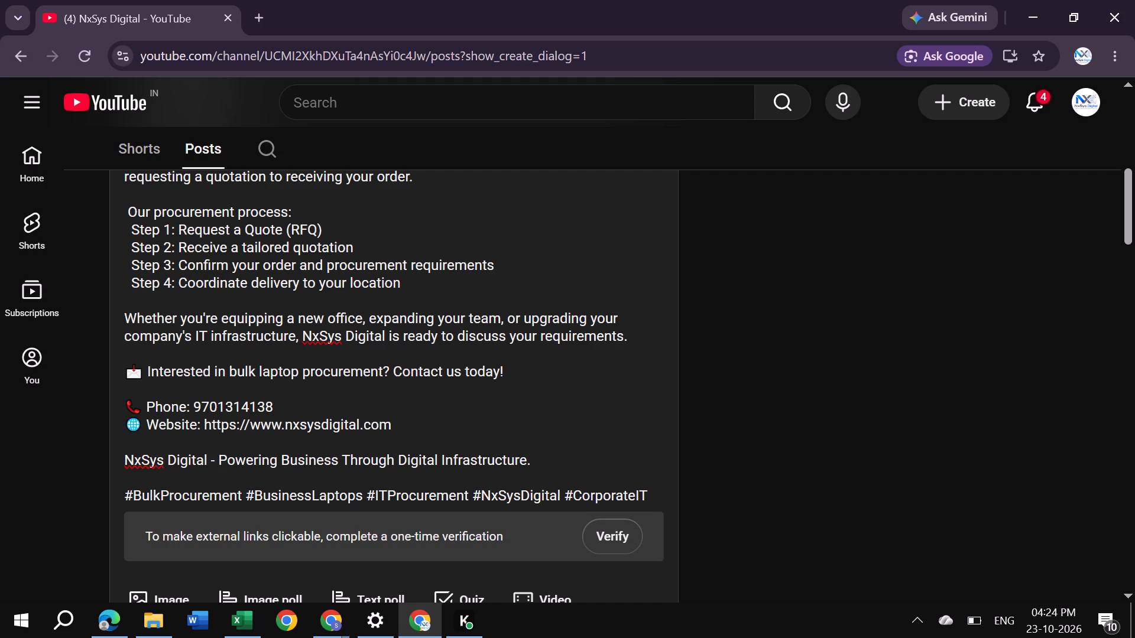
Attach the images "pic 1 -24-carosel", "pic 2 -24", "pic 3 -24" and "pic 4 - 24" from Downloads to the post.
{"action": "scroll", "coordinate": [316, 463], "scroll_direction": "down", "scroll_amount": 1}
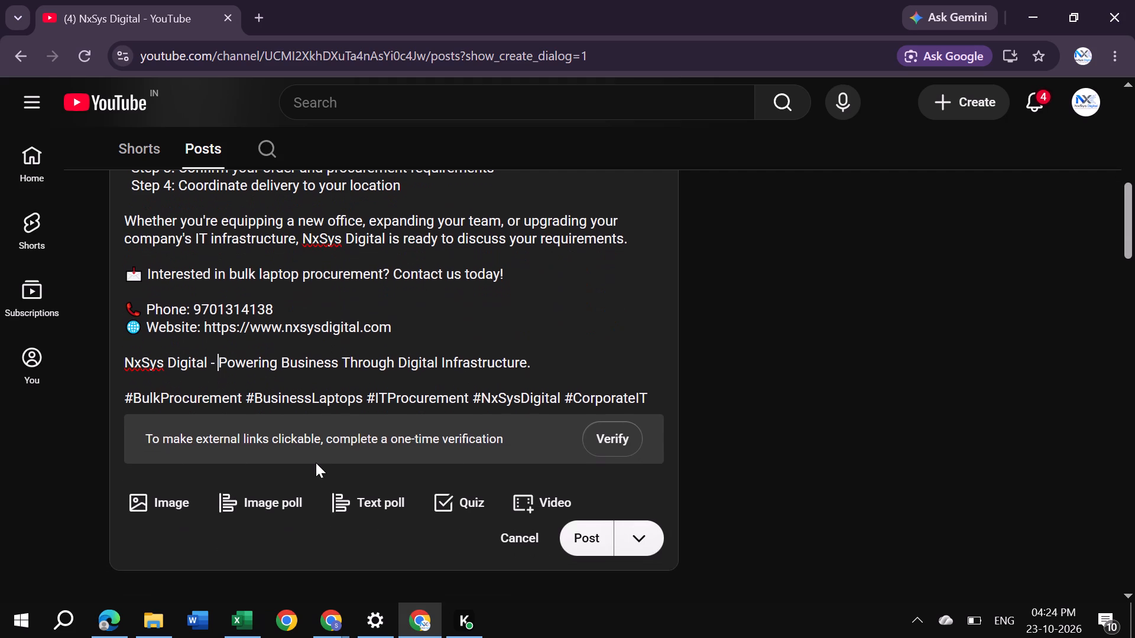
{"action": "left_click", "coordinate": [177, 494]}
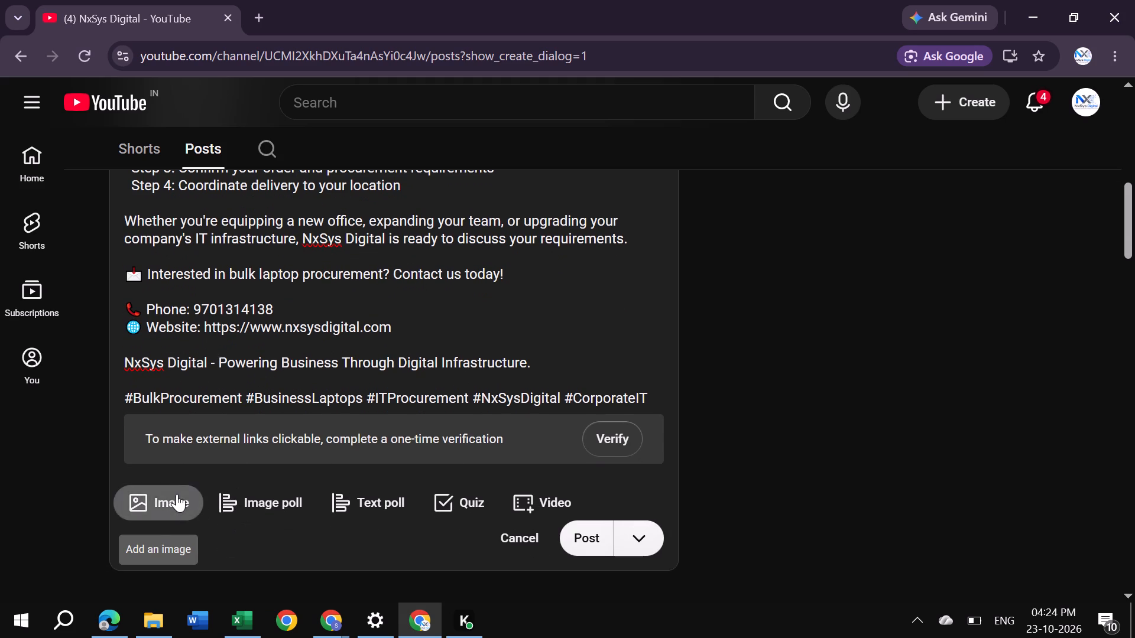
{"action": "scroll", "coordinate": [368, 508], "scroll_direction": "down", "scroll_amount": 3}
{"action": "left_click", "coordinate": [392, 383]}
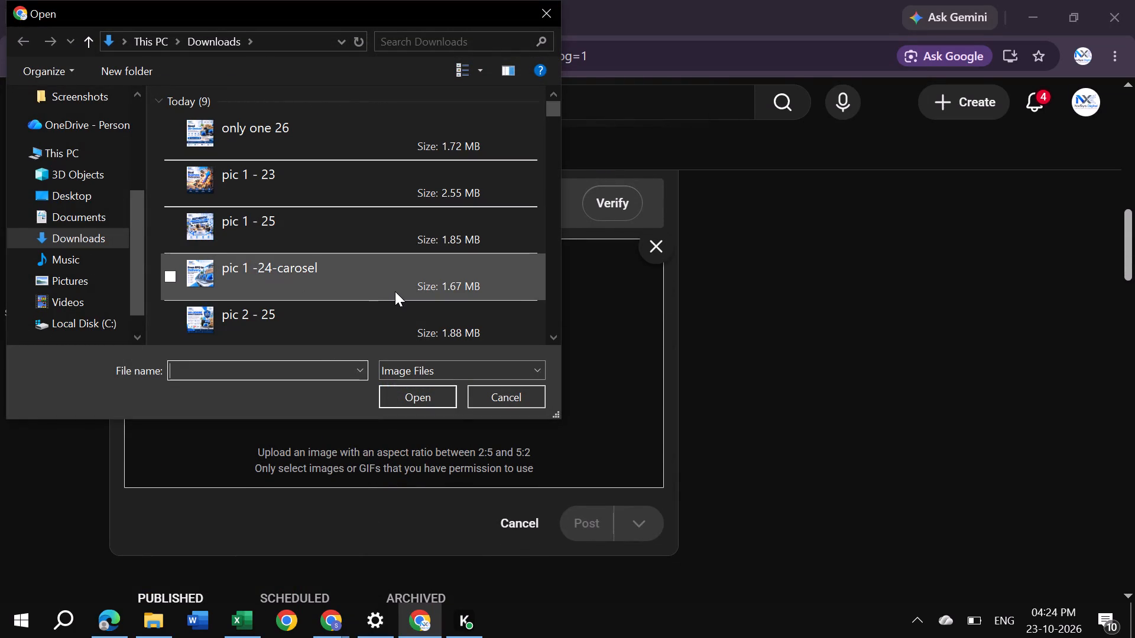
{"action": "left_click", "coordinate": [306, 270], "text": "ctrl"}
{"action": "scroll", "coordinate": [342, 268], "scroll_direction": "down", "scroll_amount": 1}
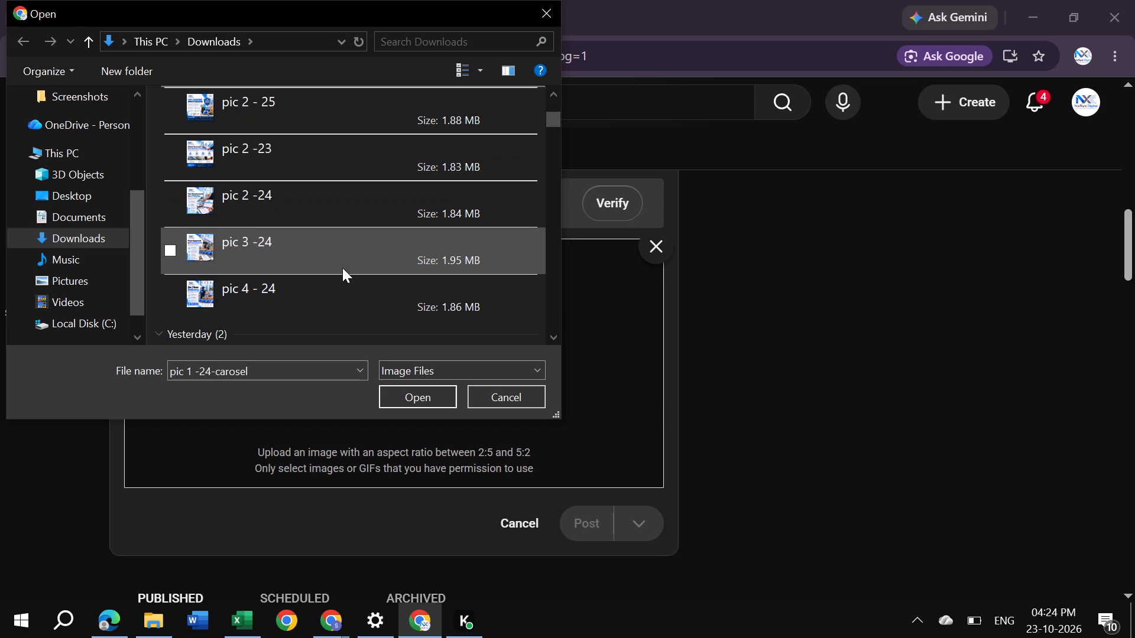
{"action": "scroll", "coordinate": [342, 268], "scroll_direction": "down", "scroll_amount": 1}
{"action": "scroll", "coordinate": [342, 268], "scroll_direction": "up", "scroll_amount": 1}
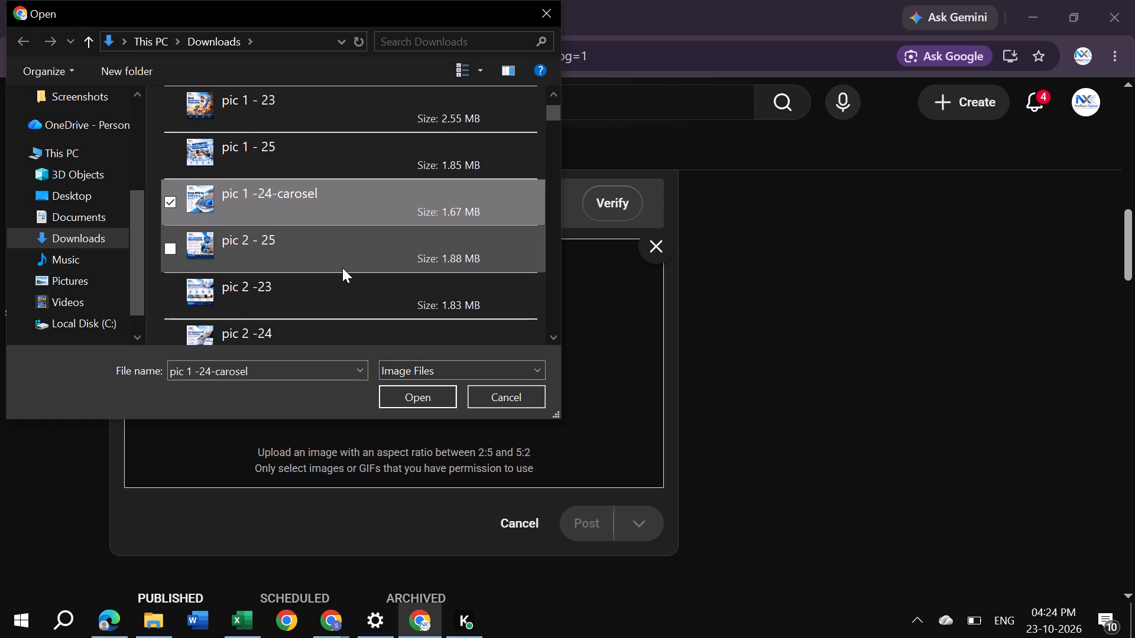
{"action": "scroll", "coordinate": [342, 268], "scroll_direction": "down", "scroll_amount": 1}
{"action": "left_click", "coordinate": [310, 225], "text": "ctrl"}
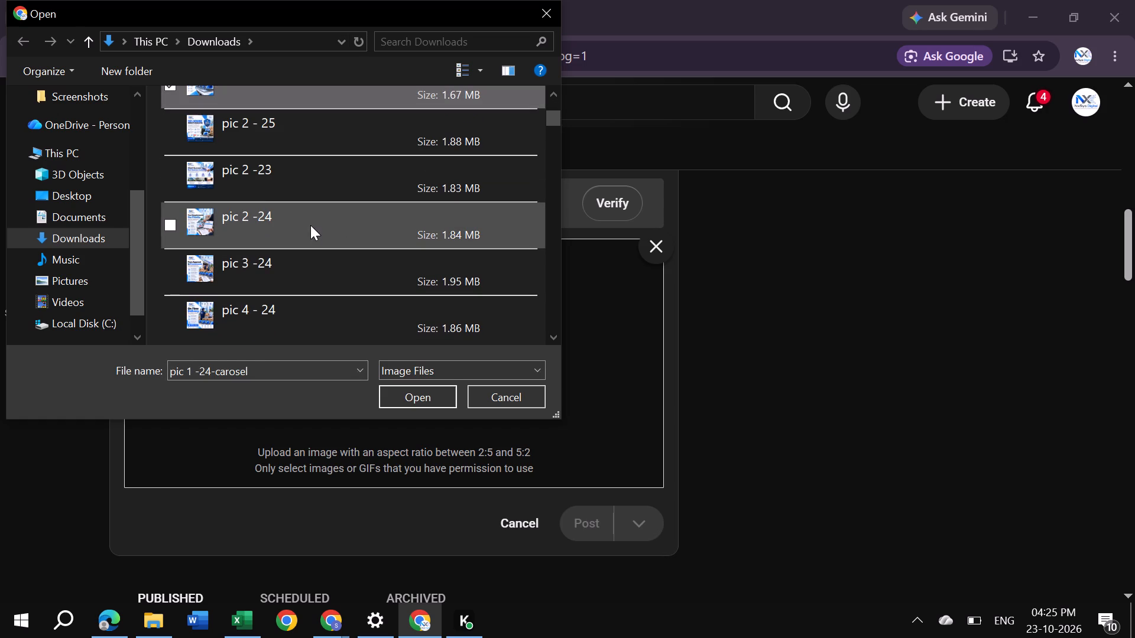
{"action": "left_click", "coordinate": [293, 262], "text": "ctrl"}
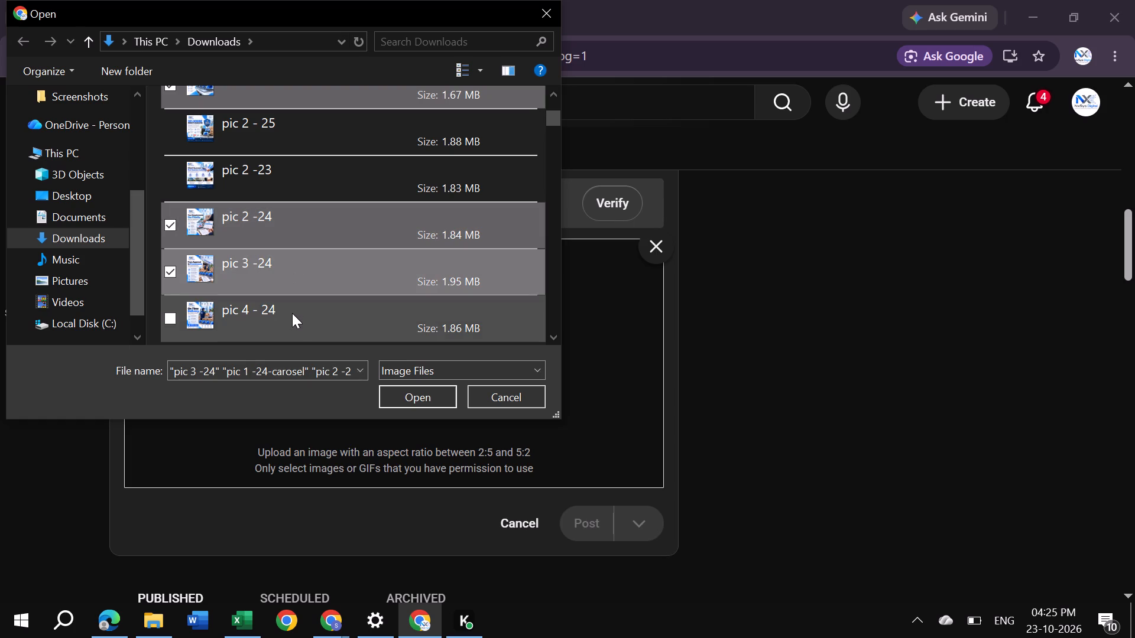
{"action": "left_click", "coordinate": [292, 313], "text": "ctrl"}
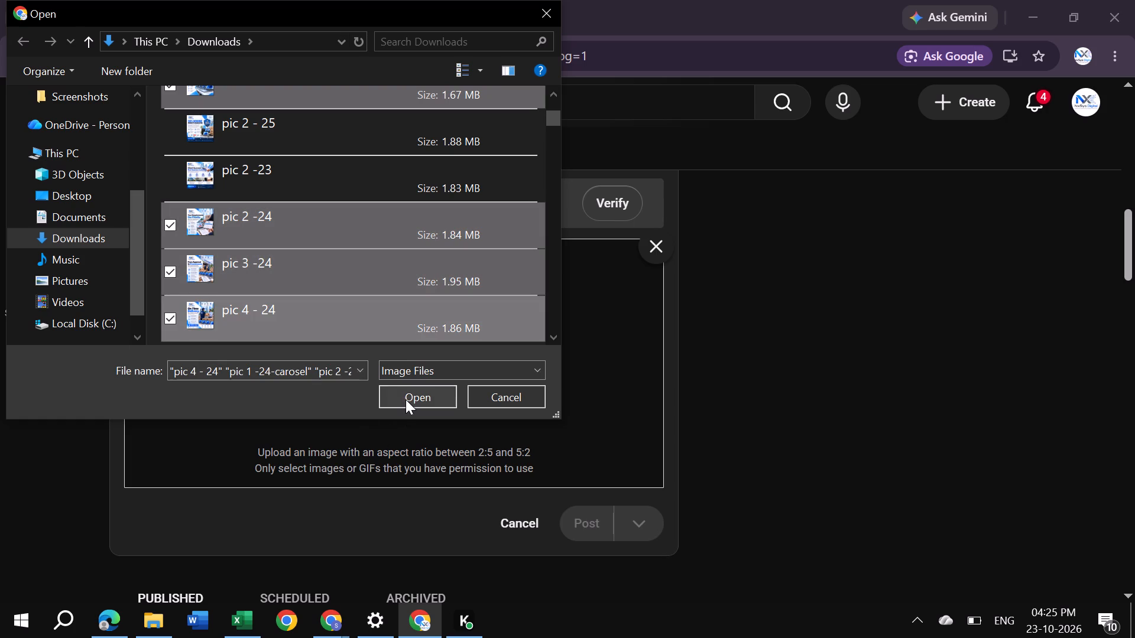
{"action": "left_click", "coordinate": [406, 399]}
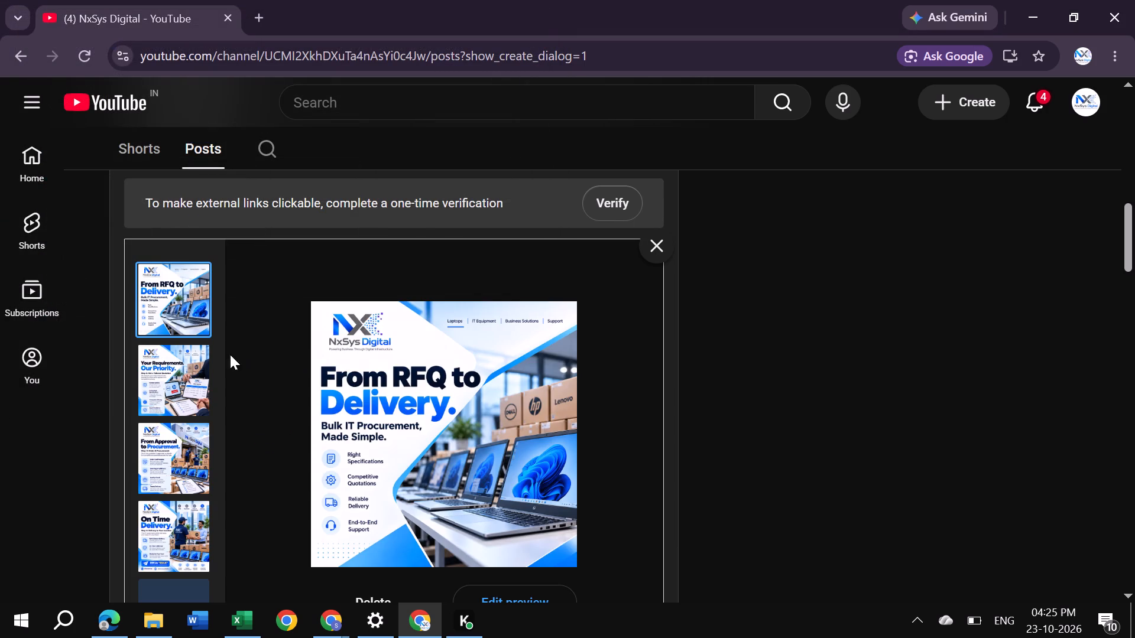
Review the attached carousel images and check the preview crop of the first one, "From RFQ to Delivery".
{"action": "left_click", "coordinate": [181, 362]}
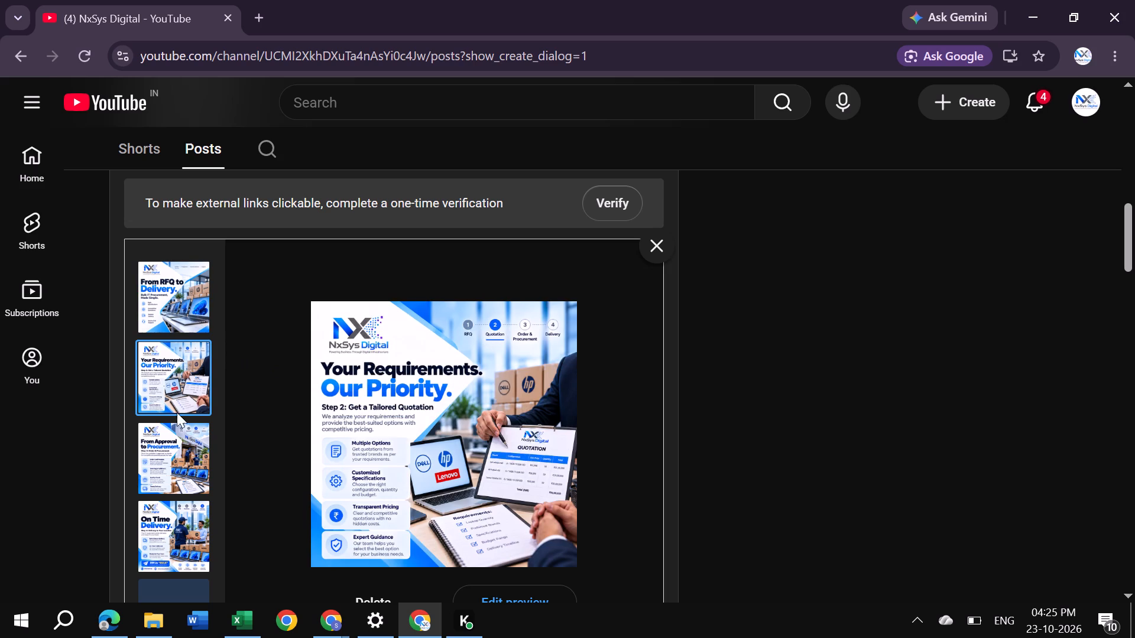
{"action": "left_click", "coordinate": [177, 436]}
{"action": "left_click", "coordinate": [164, 520]}
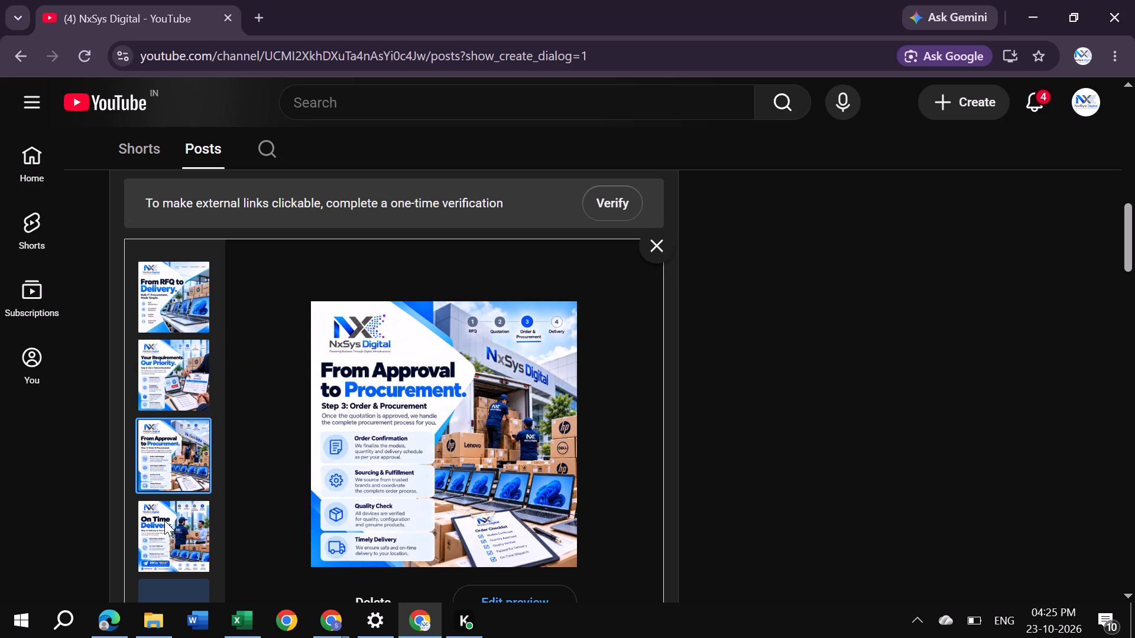
{"action": "left_click", "coordinate": [163, 305]}
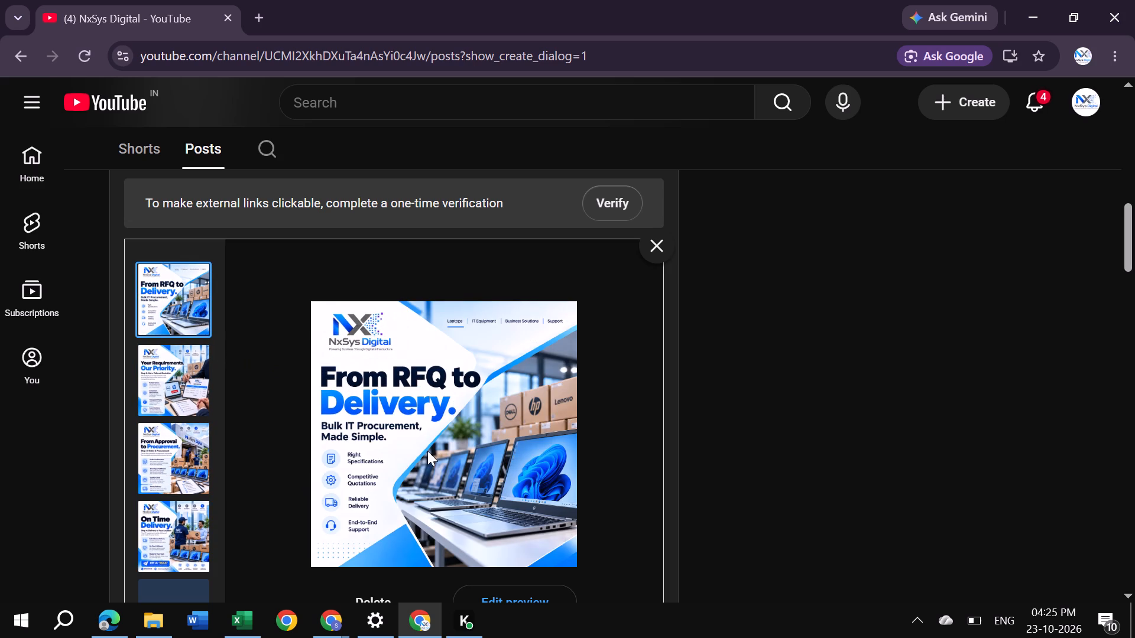
{"action": "scroll", "coordinate": [427, 451], "scroll_direction": "down", "scroll_amount": 2}
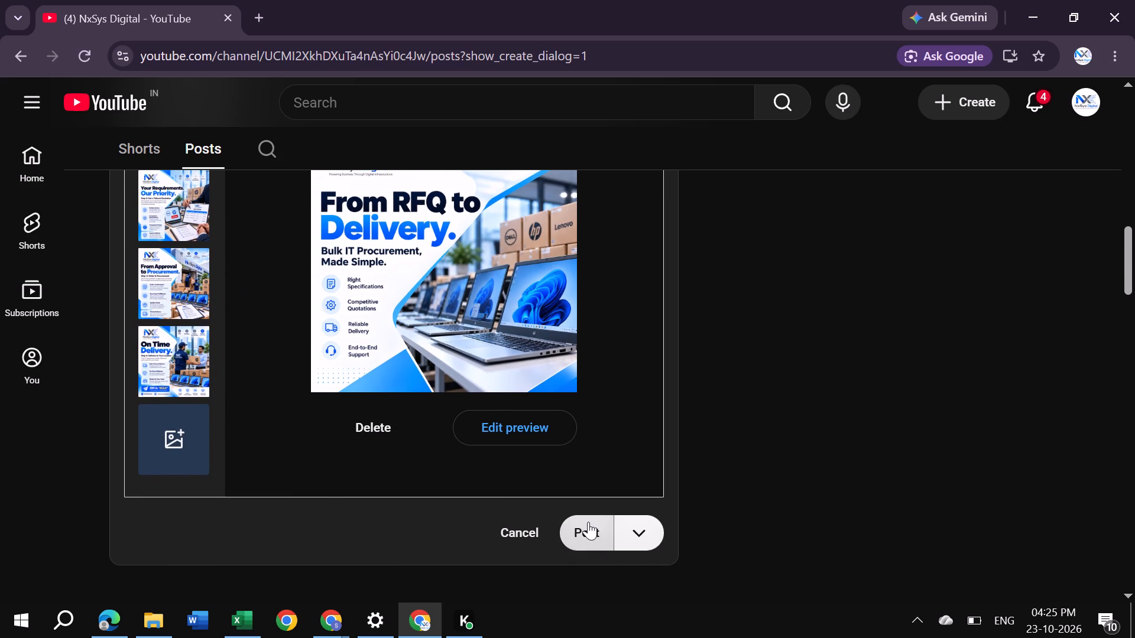
{"action": "left_click", "coordinate": [515, 432]}
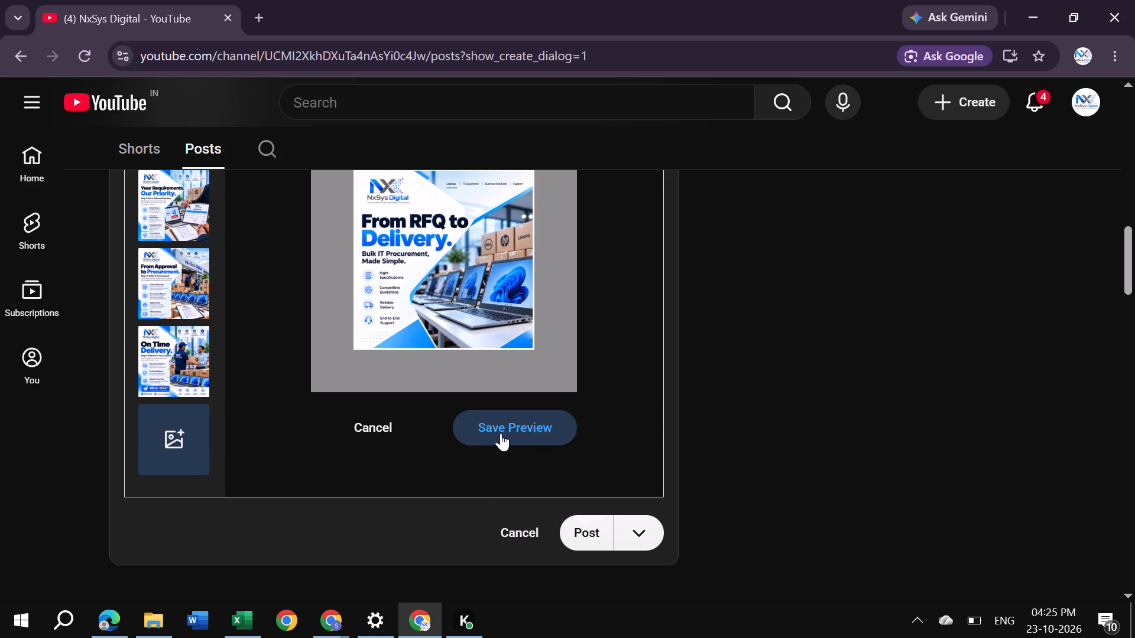
{"action": "left_click", "coordinate": [501, 425]}
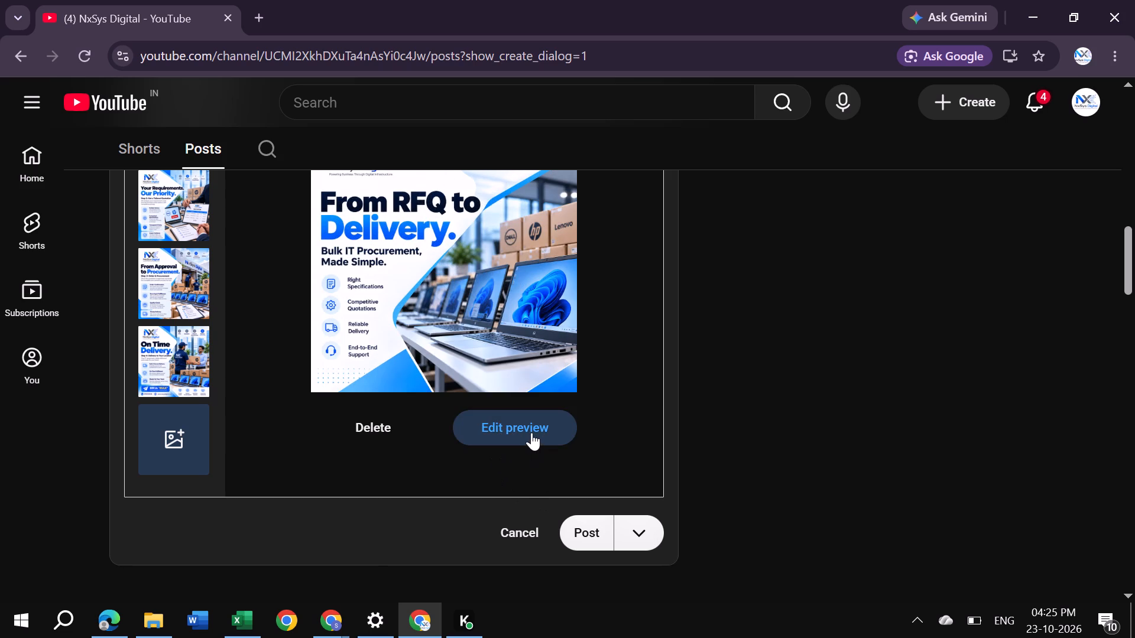
{"action": "left_click", "coordinate": [533, 428]}
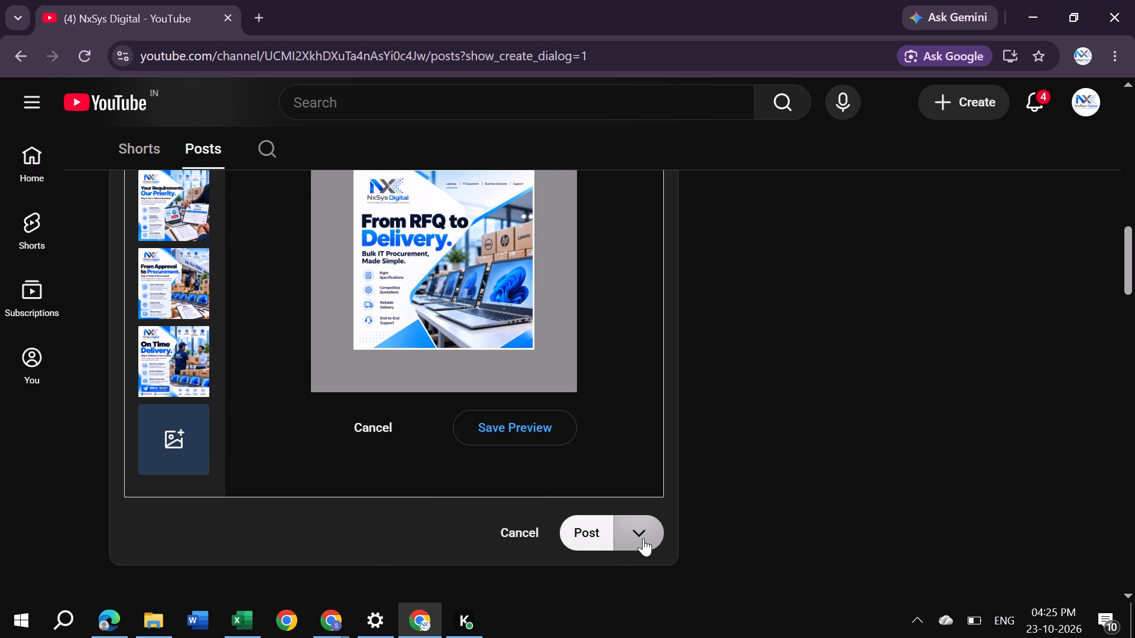
Switch the post to scheduled publishing and set its publish date to Oct 24, 2026.
{"action": "left_click", "coordinate": [643, 538]}
{"action": "scroll", "coordinate": [668, 569], "scroll_direction": "down", "scroll_amount": 2}
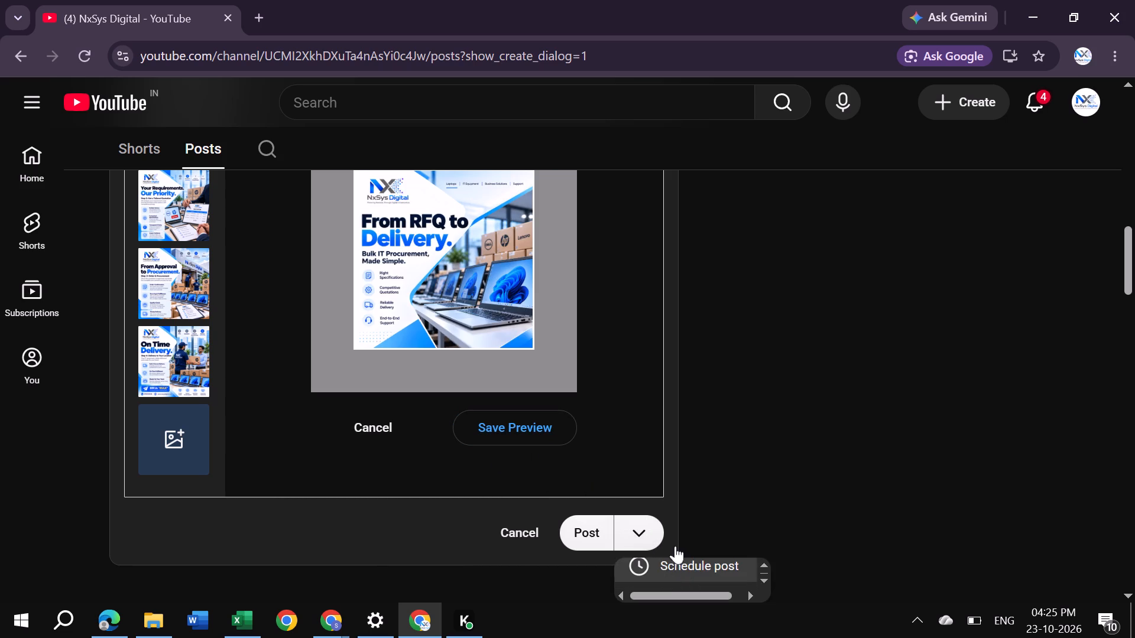
{"action": "scroll", "coordinate": [698, 462], "scroll_direction": "down", "scroll_amount": 2}
{"action": "scroll", "coordinate": [677, 555], "scroll_direction": "down", "scroll_amount": 3}
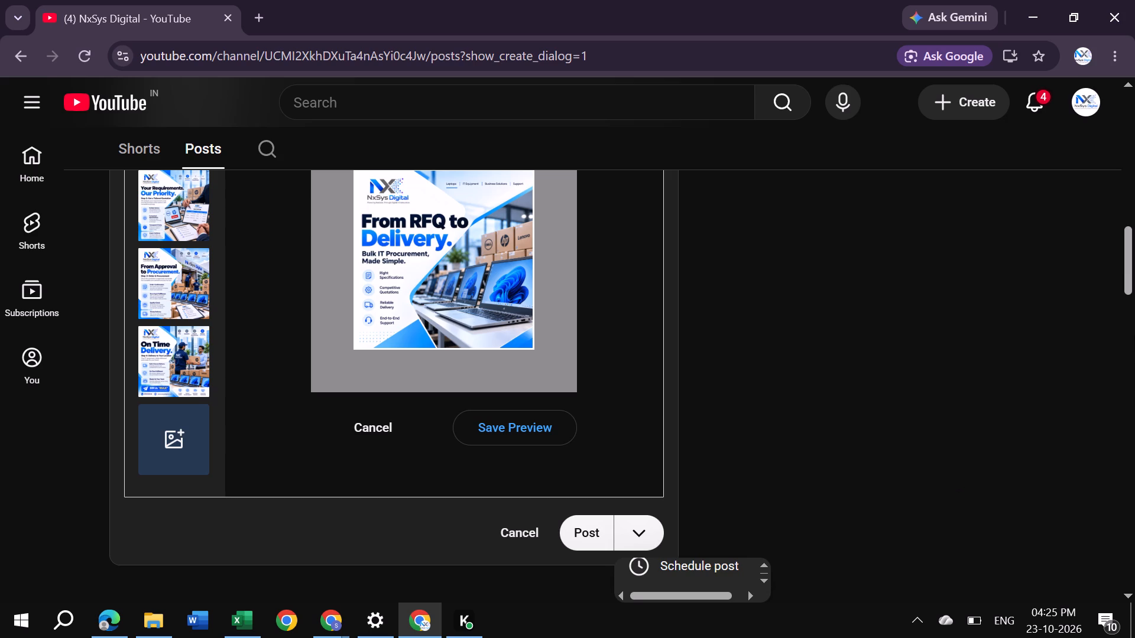
{"action": "left_click_drag", "start_coordinate": [1127, 279], "coordinate": [1096, 284]}
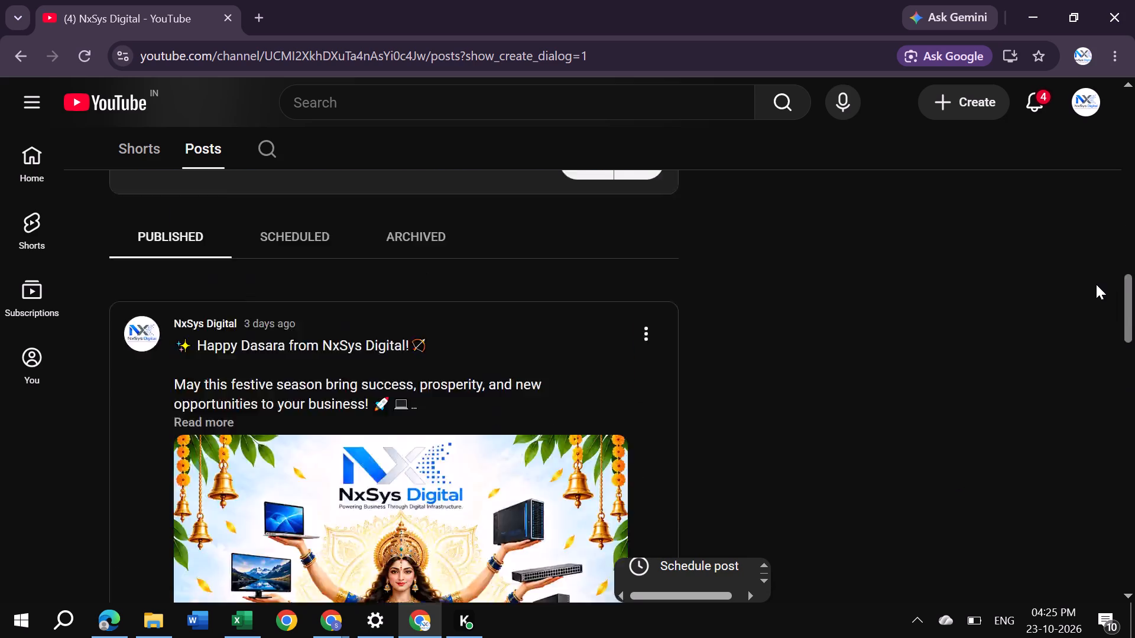
{"action": "left_click_drag", "start_coordinate": [1096, 284], "coordinate": [1097, 205]}
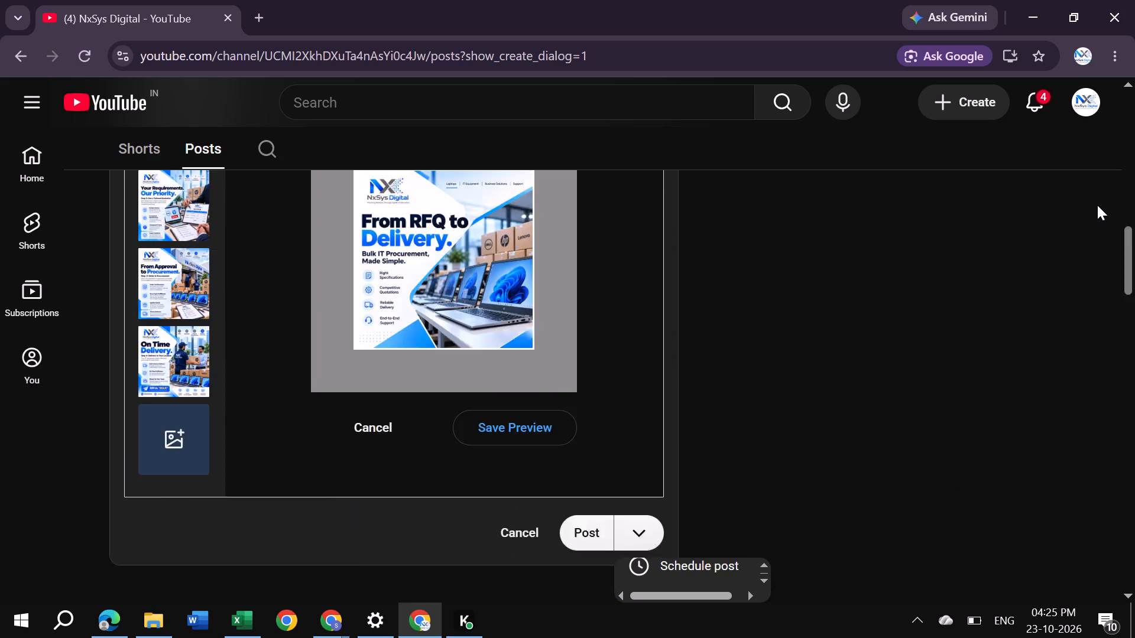
{"action": "left_click_drag", "start_coordinate": [1097, 205], "coordinate": [1092, 175]}
{"action": "scroll", "coordinate": [708, 504], "scroll_direction": "down", "scroll_amount": 1}
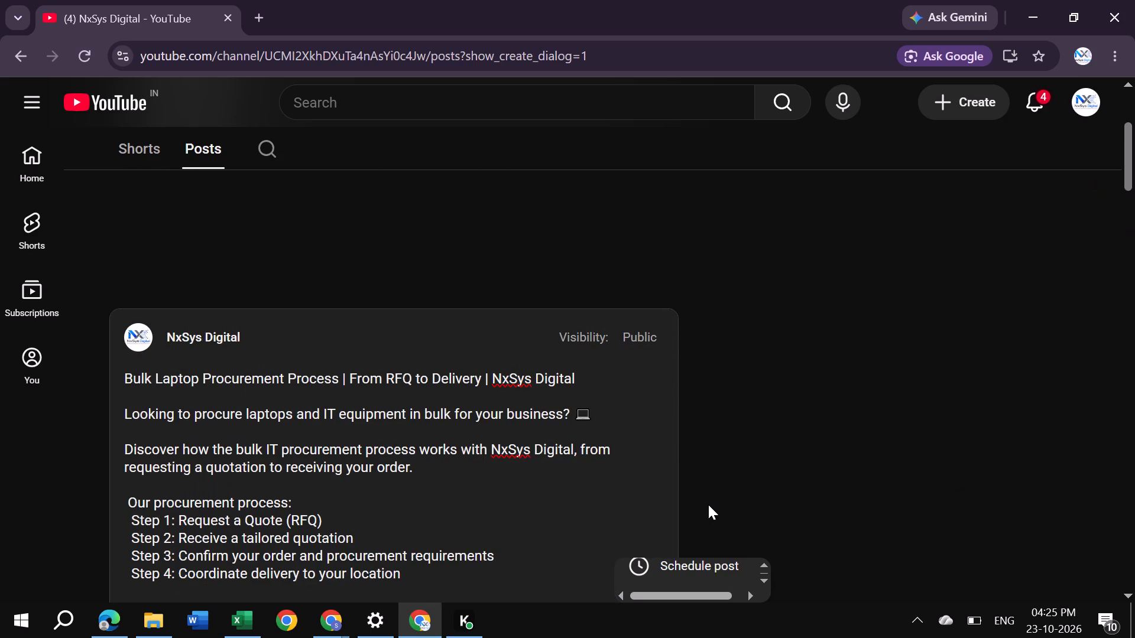
{"action": "scroll", "coordinate": [708, 504], "scroll_direction": "down", "scroll_amount": 1}
{"action": "left_click", "coordinate": [686, 567]}
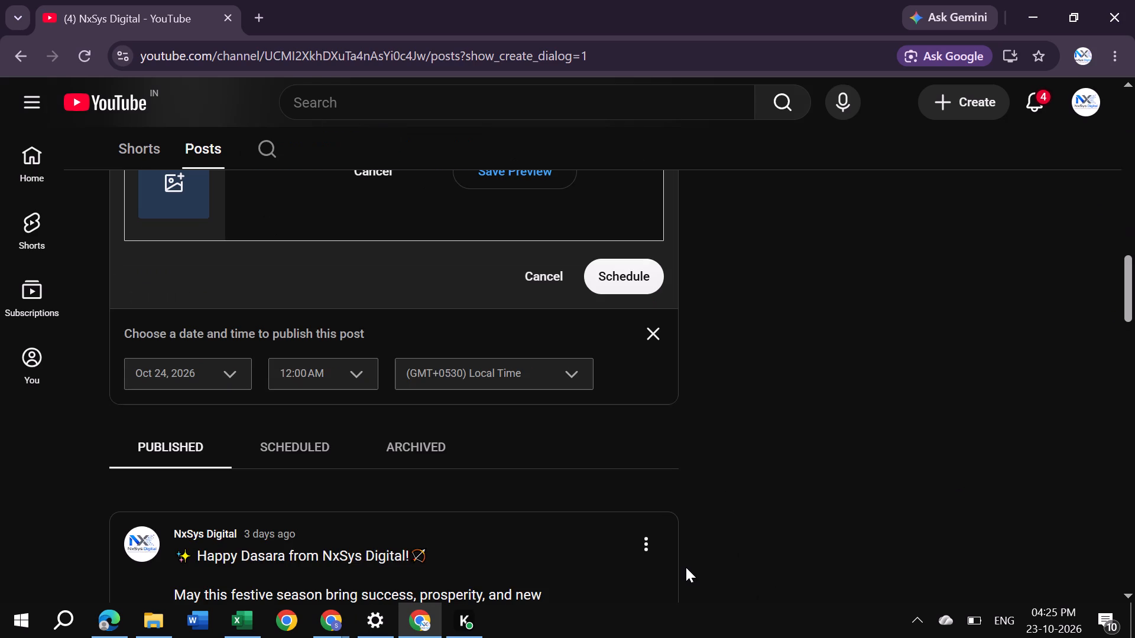
{"action": "left_click", "coordinate": [232, 372]}
{"action": "left_click", "coordinate": [341, 253]}
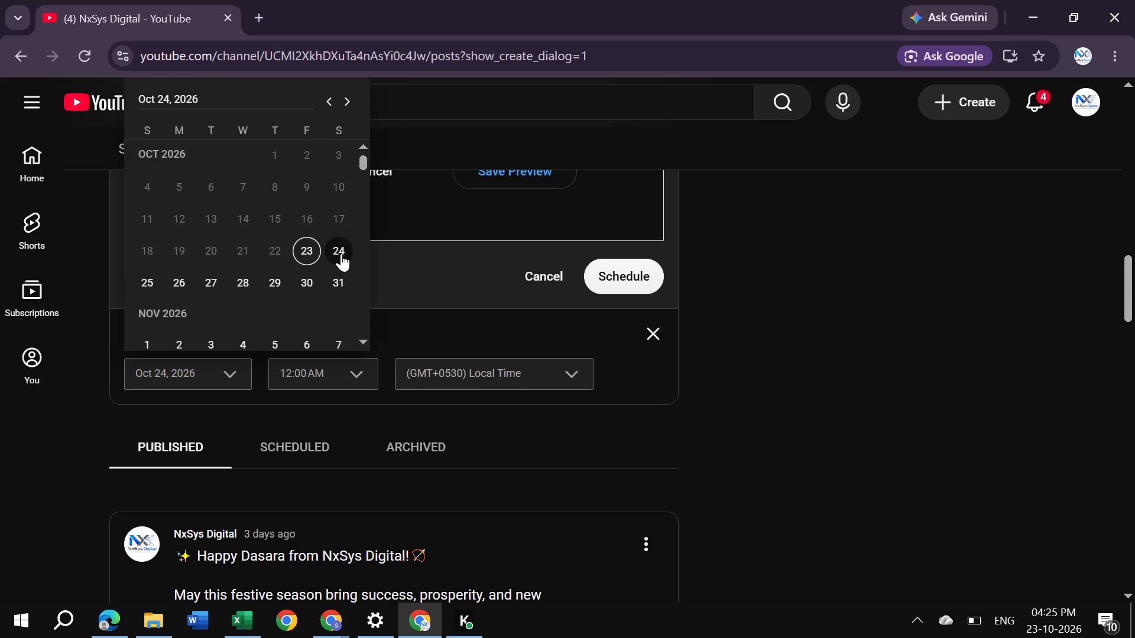
{"action": "scroll", "coordinate": [328, 430], "scroll_direction": "up", "scroll_amount": 1}
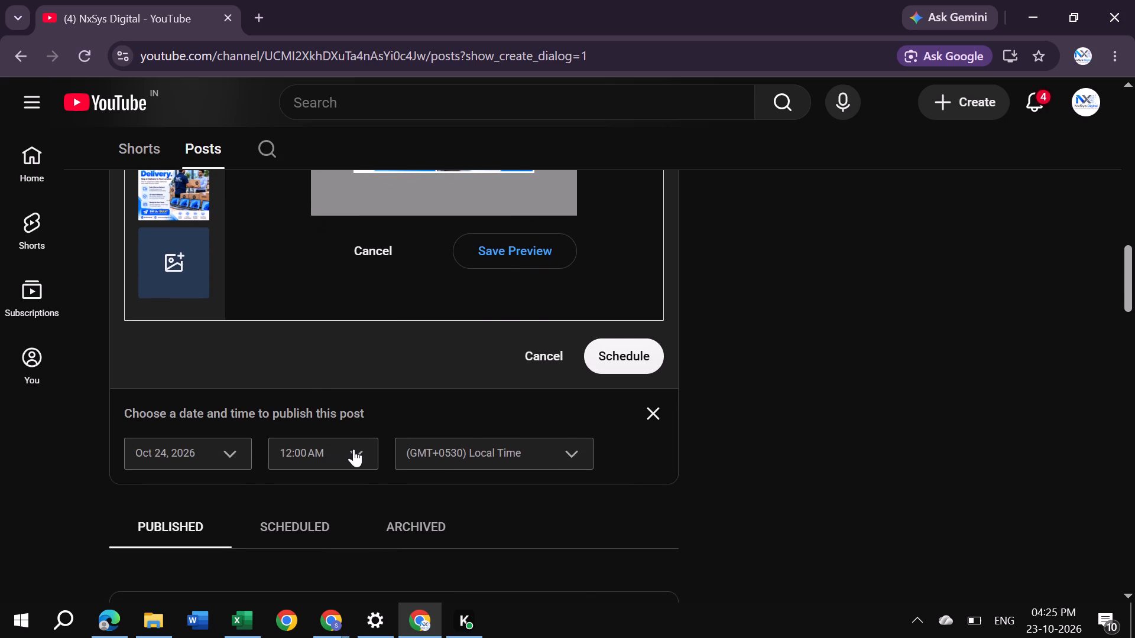
Set the publish time for the Oct 24, 2026 carousel post to 1:00 PM and schedule the post.
{"action": "left_click", "coordinate": [356, 449]}
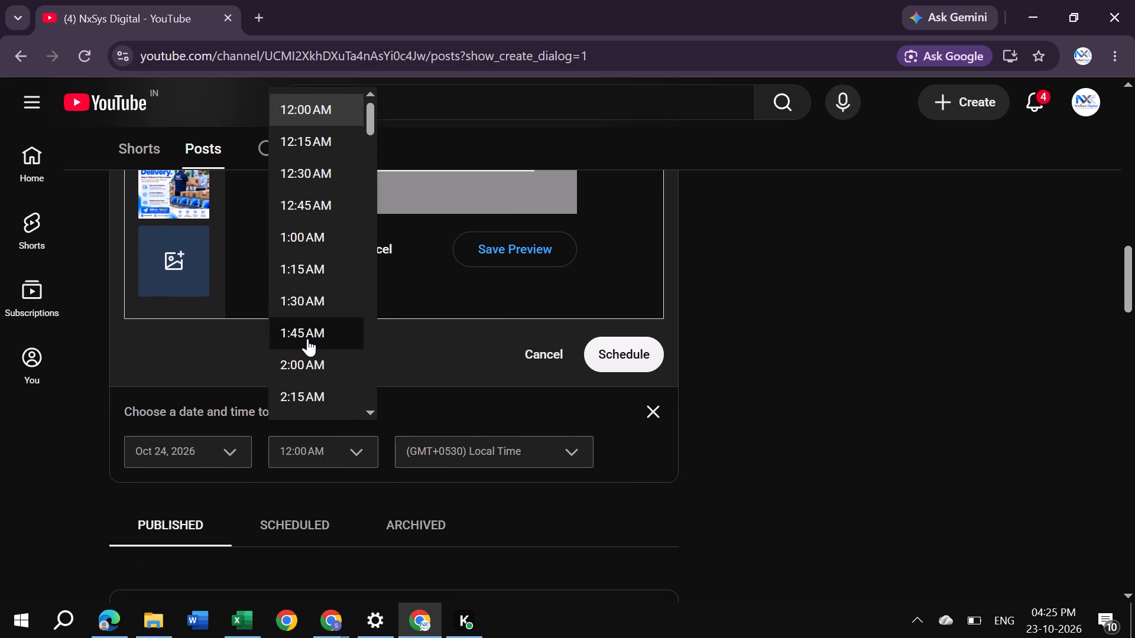
{"action": "scroll", "coordinate": [307, 338], "scroll_direction": "down", "scroll_amount": 6}
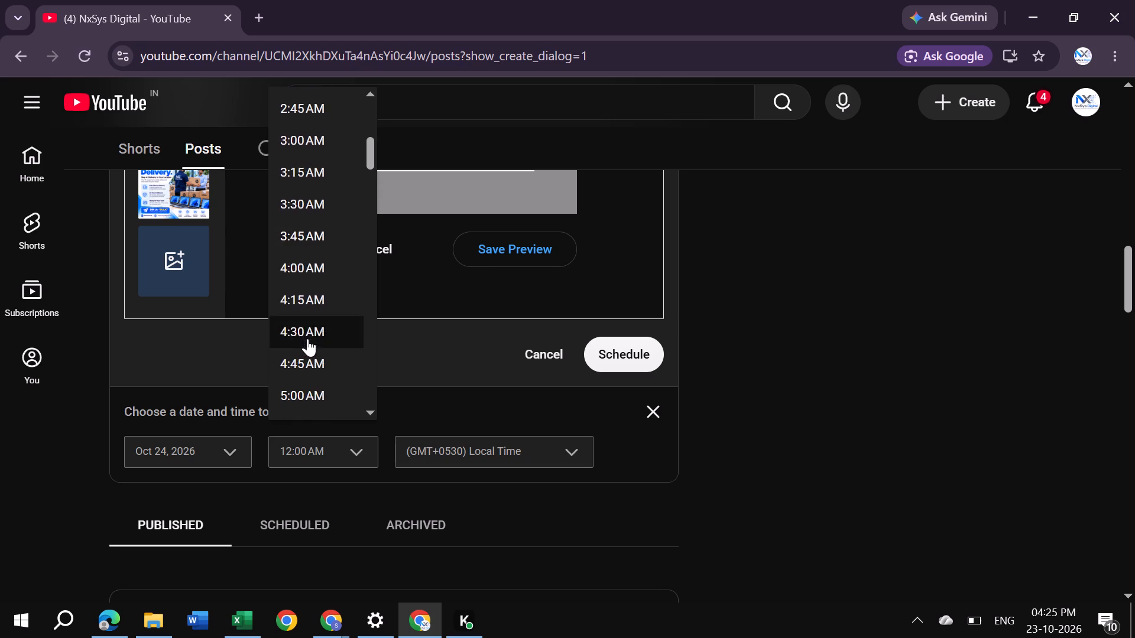
{"action": "scroll", "coordinate": [307, 338], "scroll_direction": "down", "scroll_amount": 4}
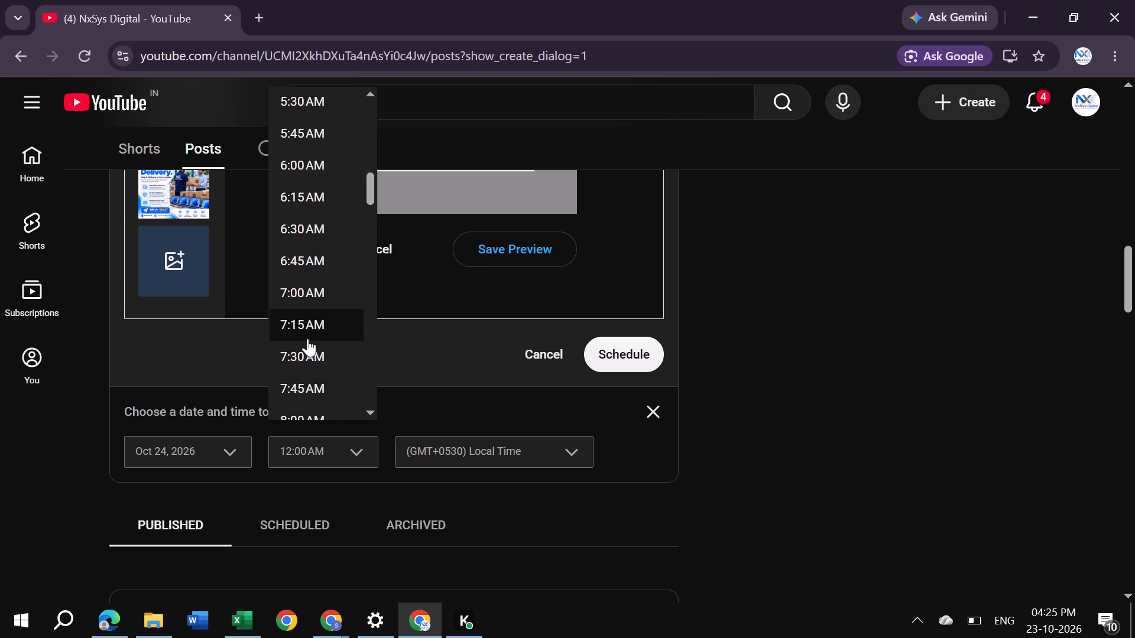
{"action": "scroll", "coordinate": [307, 338], "scroll_direction": "down", "scroll_amount": 4}
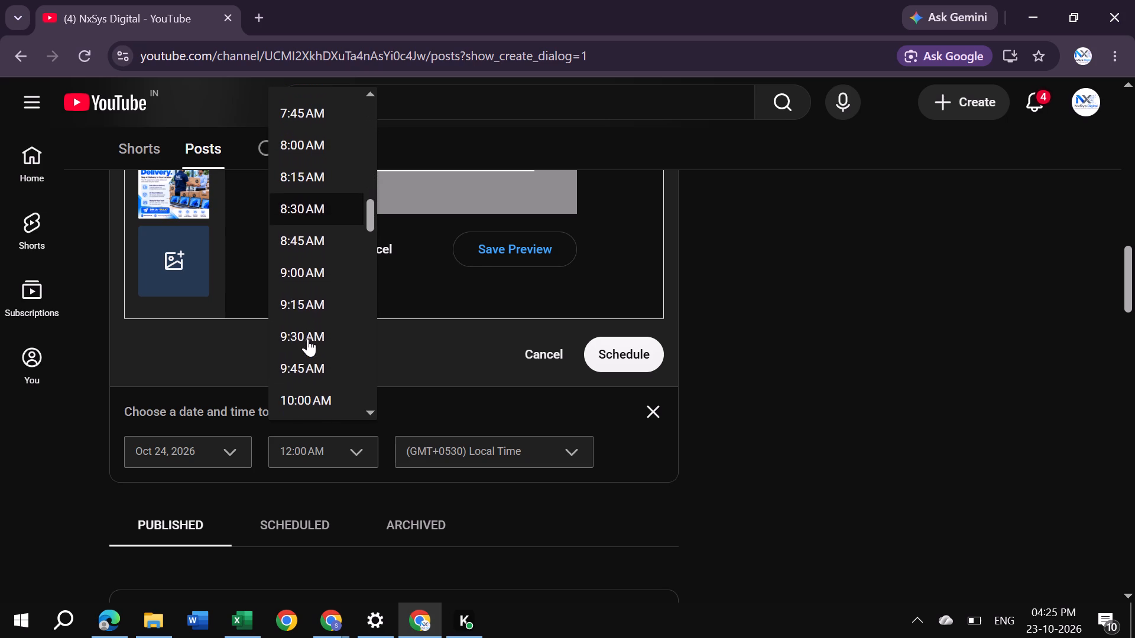
{"action": "scroll", "coordinate": [307, 338], "scroll_direction": "down", "scroll_amount": 3}
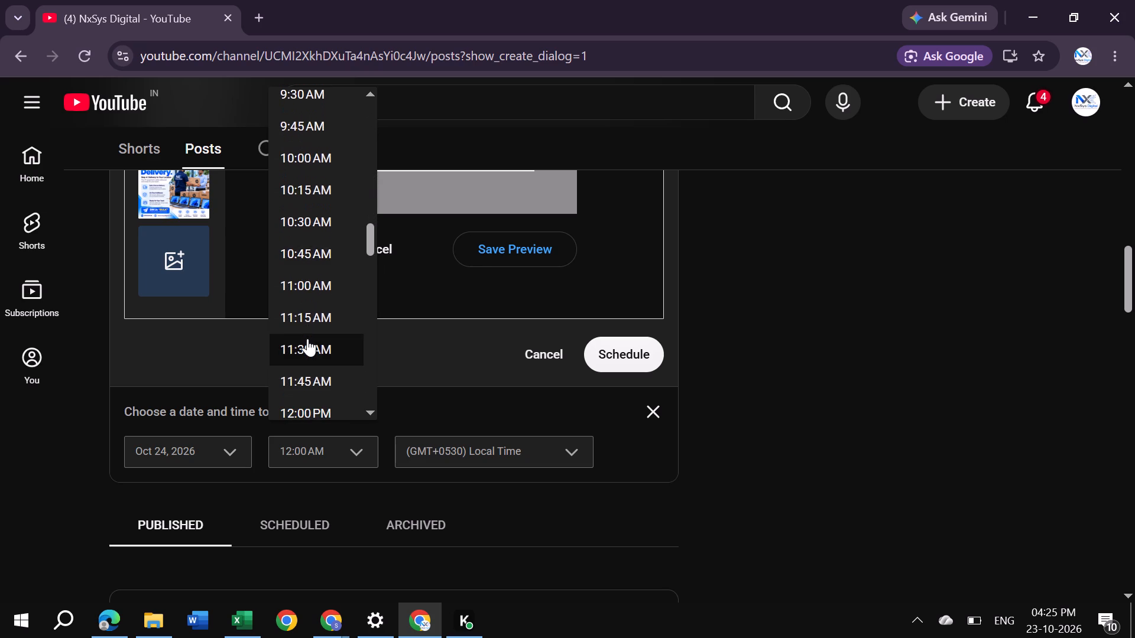
{"action": "scroll", "coordinate": [307, 338], "scroll_direction": "down", "scroll_amount": 4}
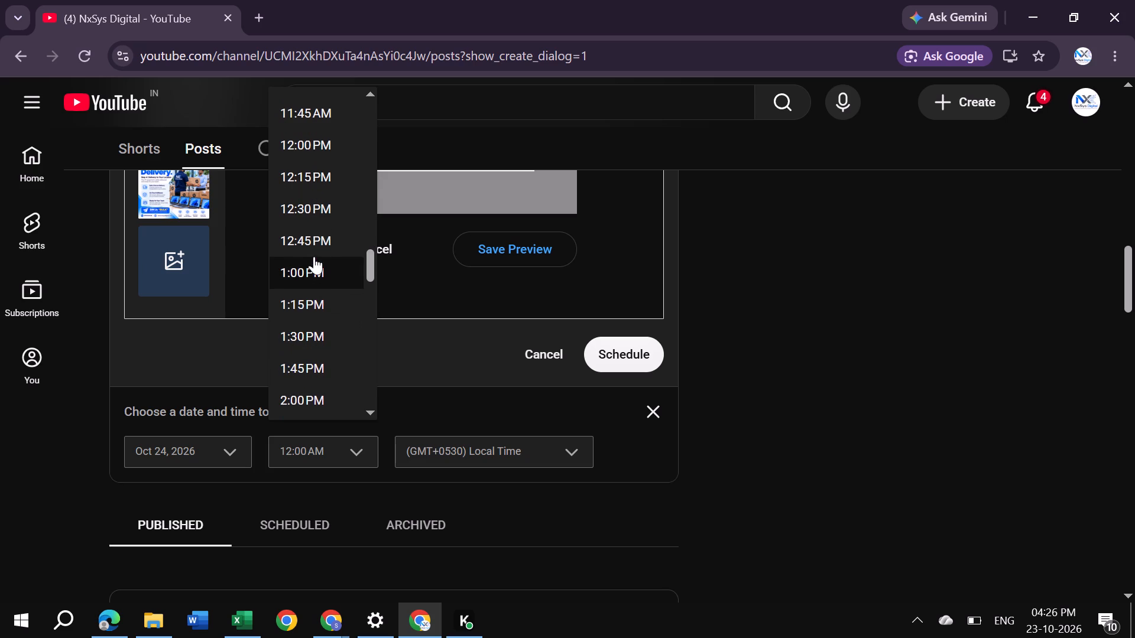
{"action": "left_click", "coordinate": [309, 267]}
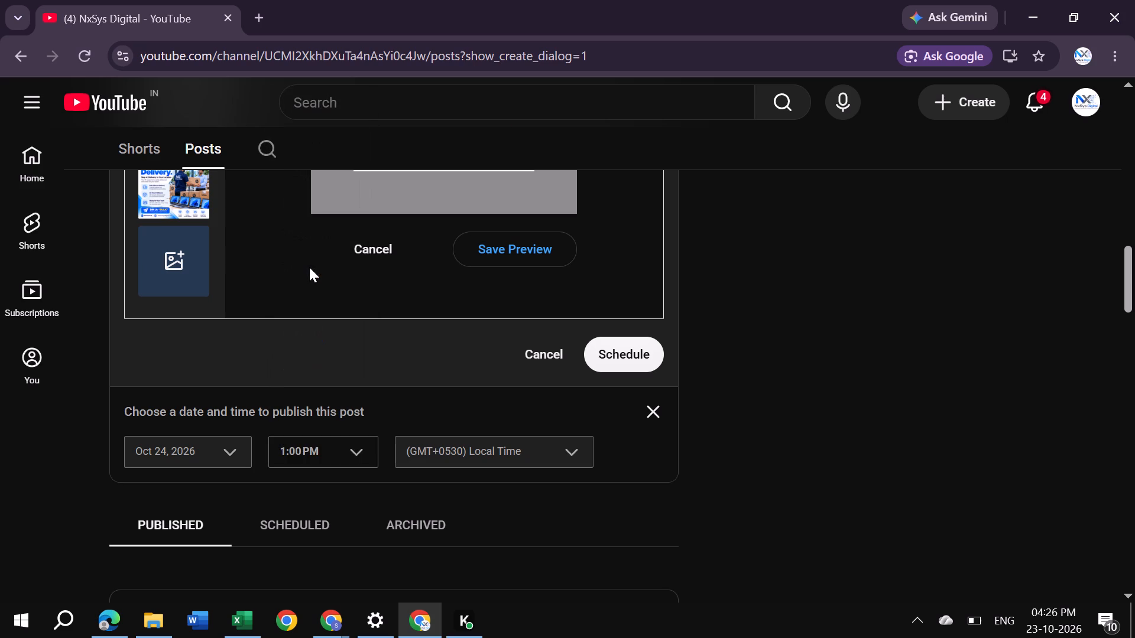
{"action": "left_click", "coordinate": [622, 357]}
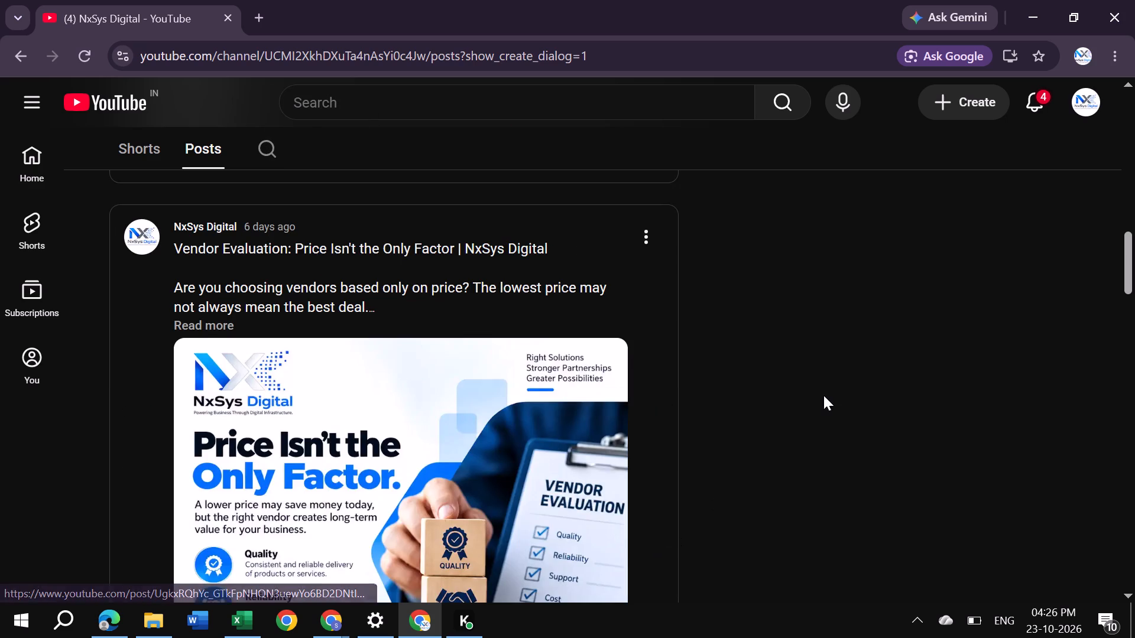
Look over the channel's Posts page, including the published posts and the post composer, after scheduling the carousel post.
{"action": "scroll", "coordinate": [476, 444], "scroll_direction": "down", "scroll_amount": 2}
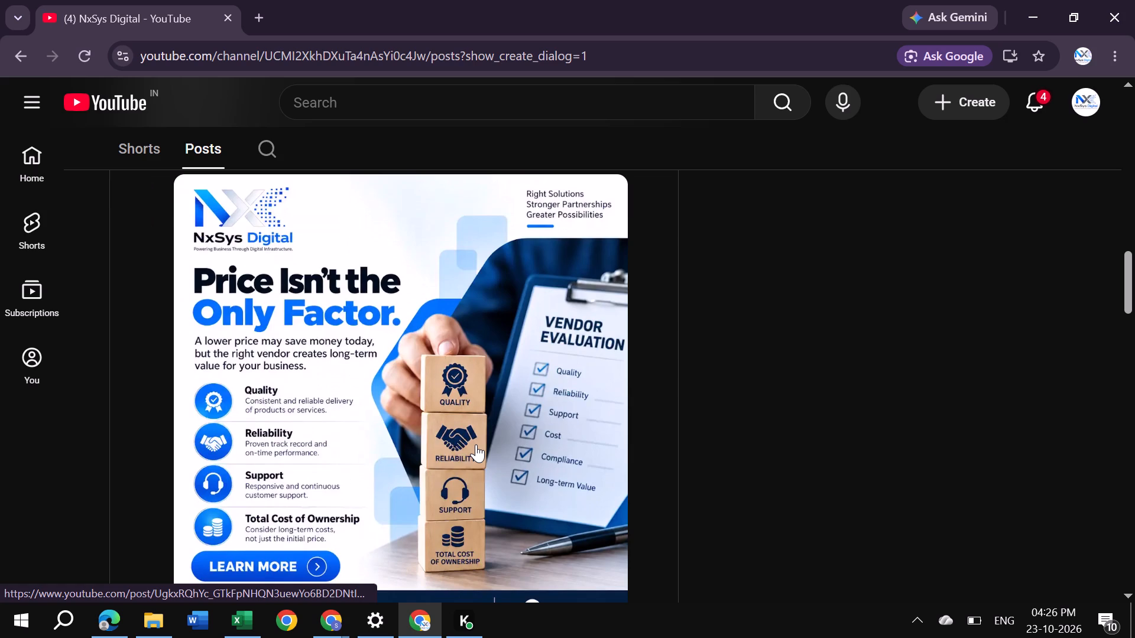
{"action": "scroll", "coordinate": [466, 399], "scroll_direction": "down", "scroll_amount": 2}
{"action": "scroll", "coordinate": [472, 444], "scroll_direction": "up", "scroll_amount": 3}
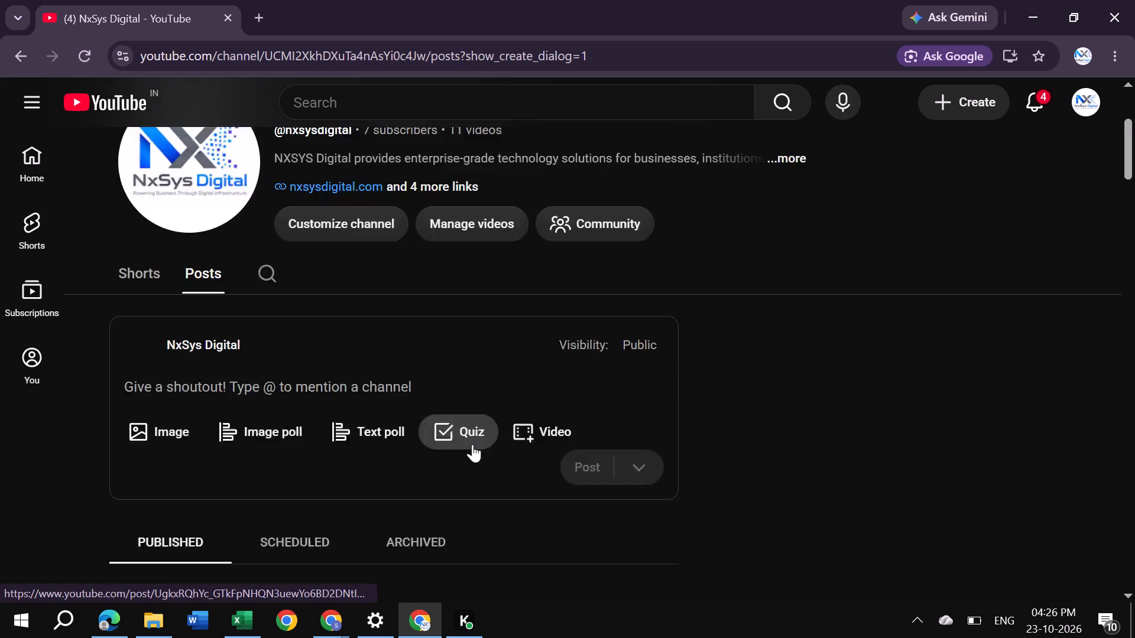
{"action": "scroll", "coordinate": [472, 444], "scroll_direction": "up", "scroll_amount": 1}
{"action": "scroll", "coordinate": [472, 444], "scroll_direction": "down", "scroll_amount": 4}
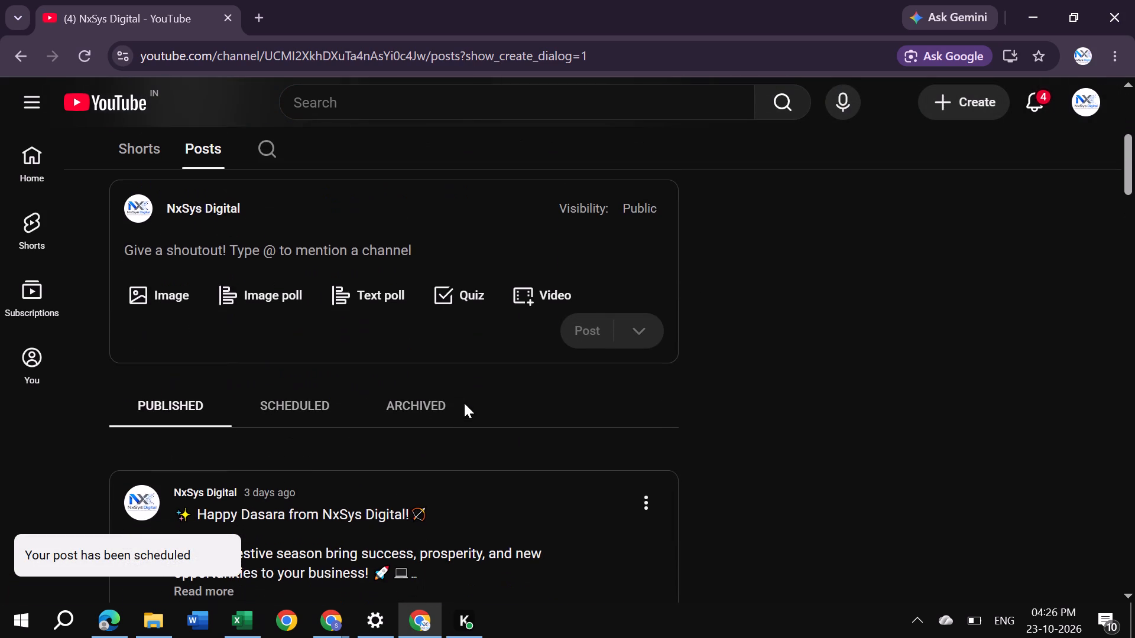
{"action": "scroll", "coordinate": [756, 499], "scroll_direction": "up", "scroll_amount": 3}
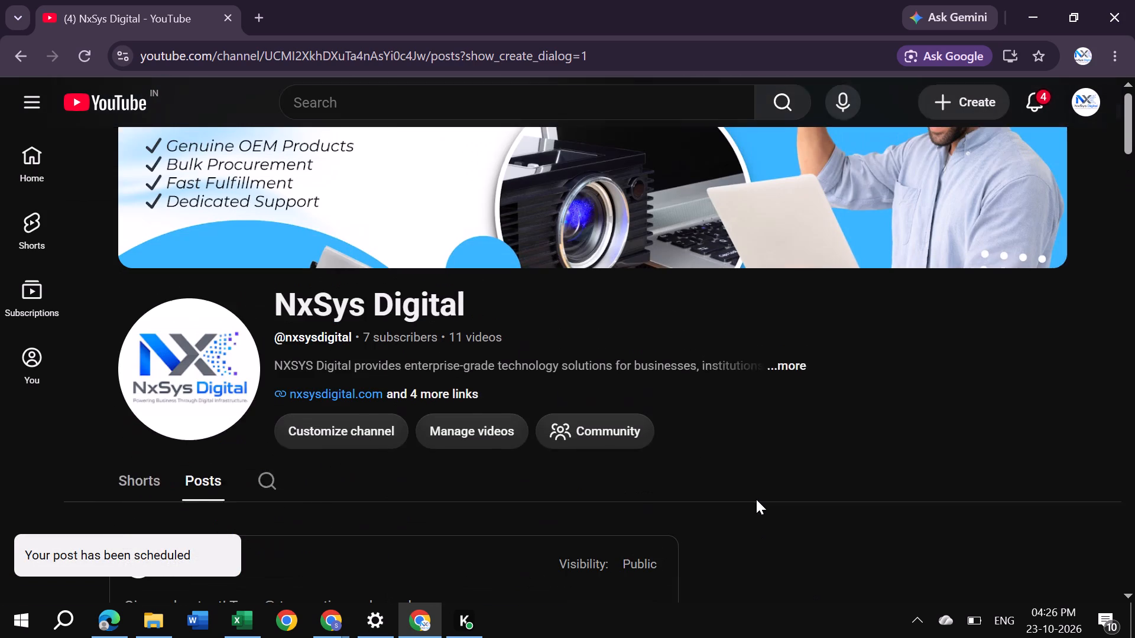
{"action": "scroll", "coordinate": [756, 499], "scroll_direction": "up", "scroll_amount": 1}
Open YouTube Studio for the NxSys Digital channel.
{"action": "left_click", "coordinate": [1076, 110]}
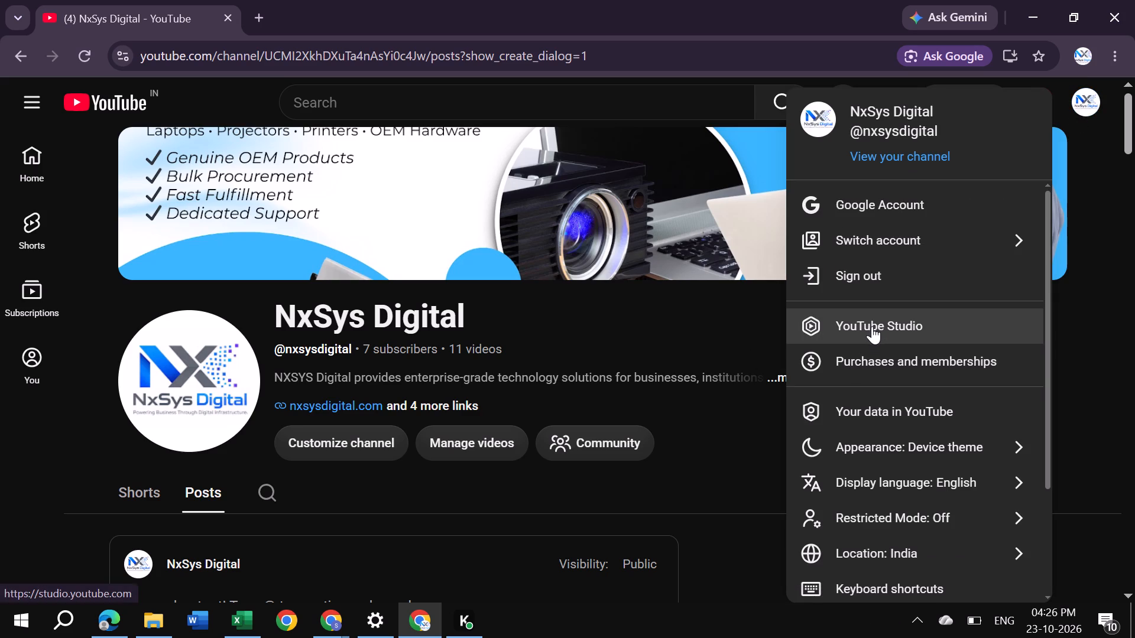
{"action": "left_click", "coordinate": [872, 326]}
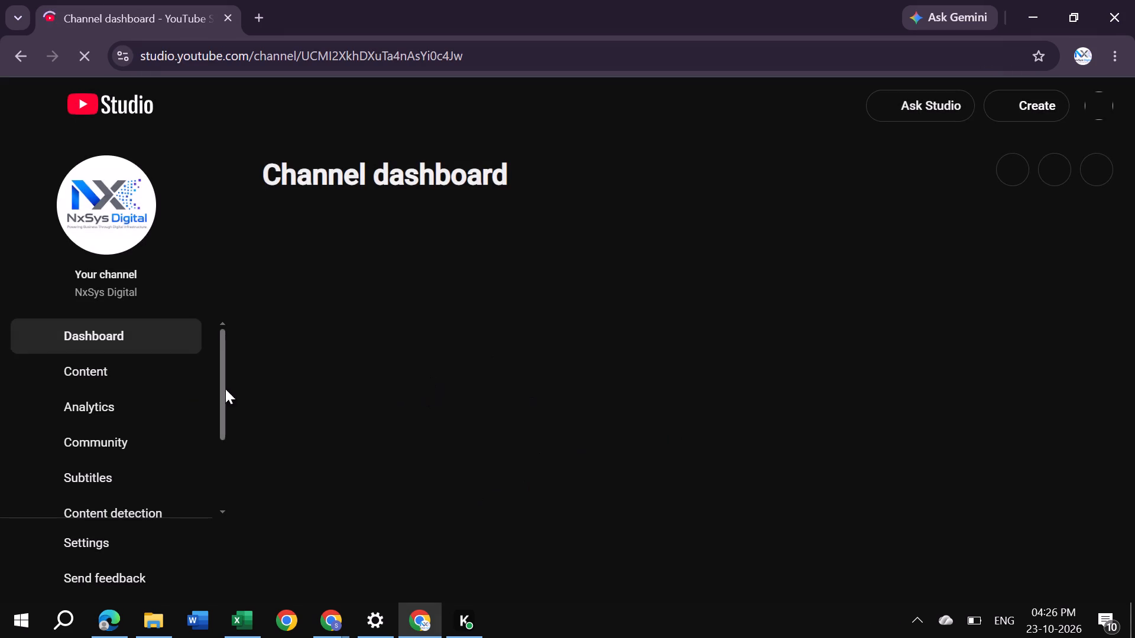
Open the channel's content and bring up its Posts list to check the scheduled image posts.
{"action": "left_click", "coordinate": [86, 370]}
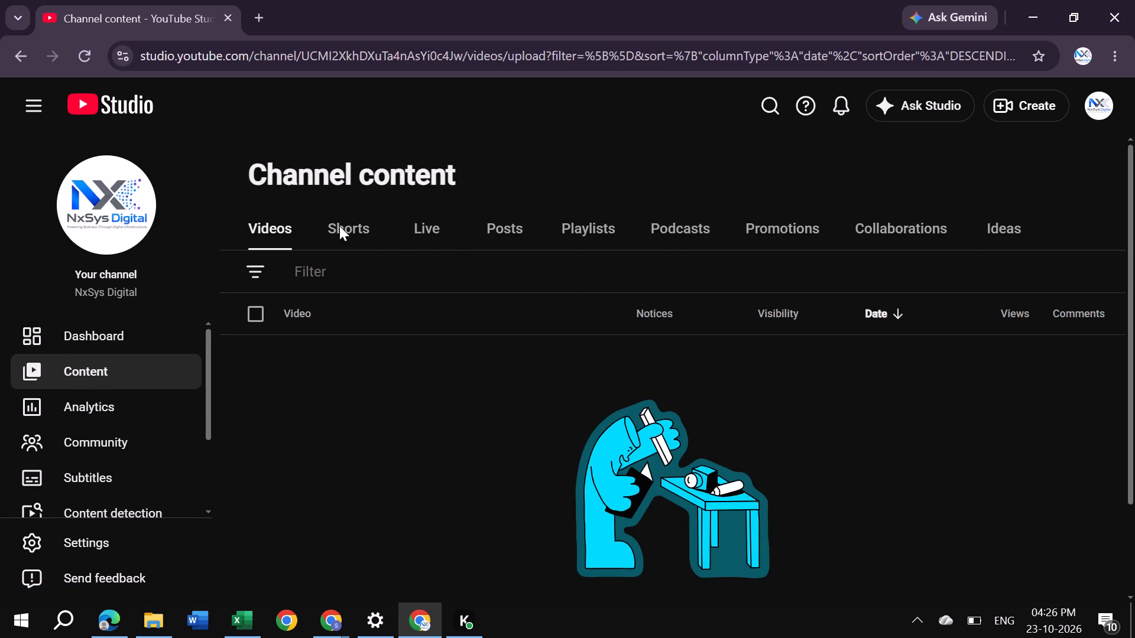
{"action": "left_click", "coordinate": [341, 231]}
{"action": "left_click", "coordinate": [416, 227]}
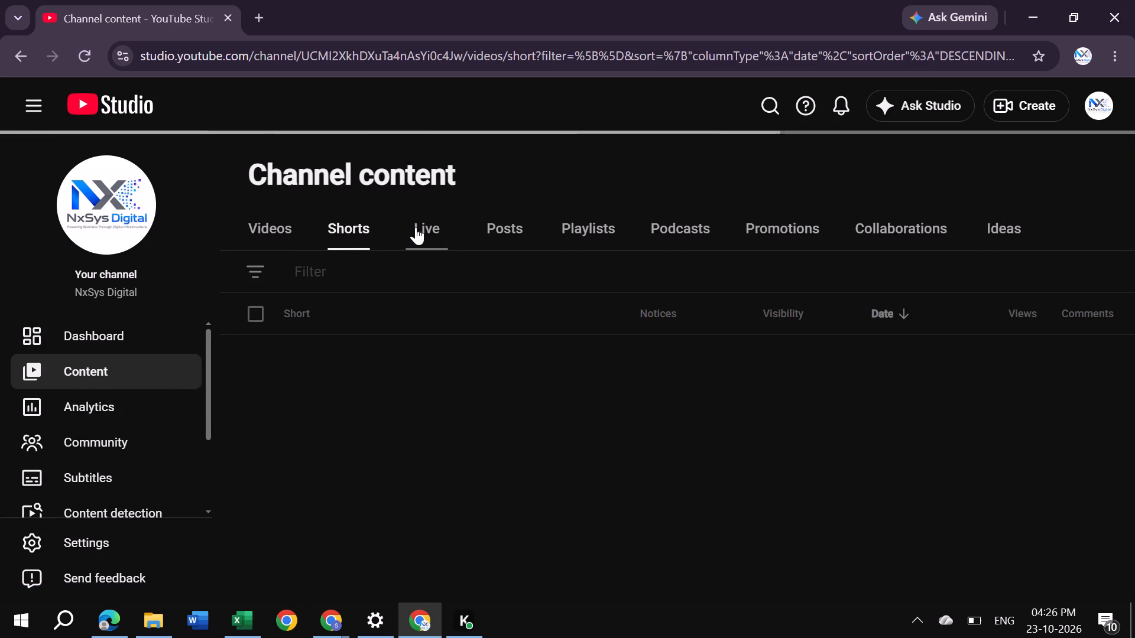
{"action": "left_click", "coordinate": [493, 234]}
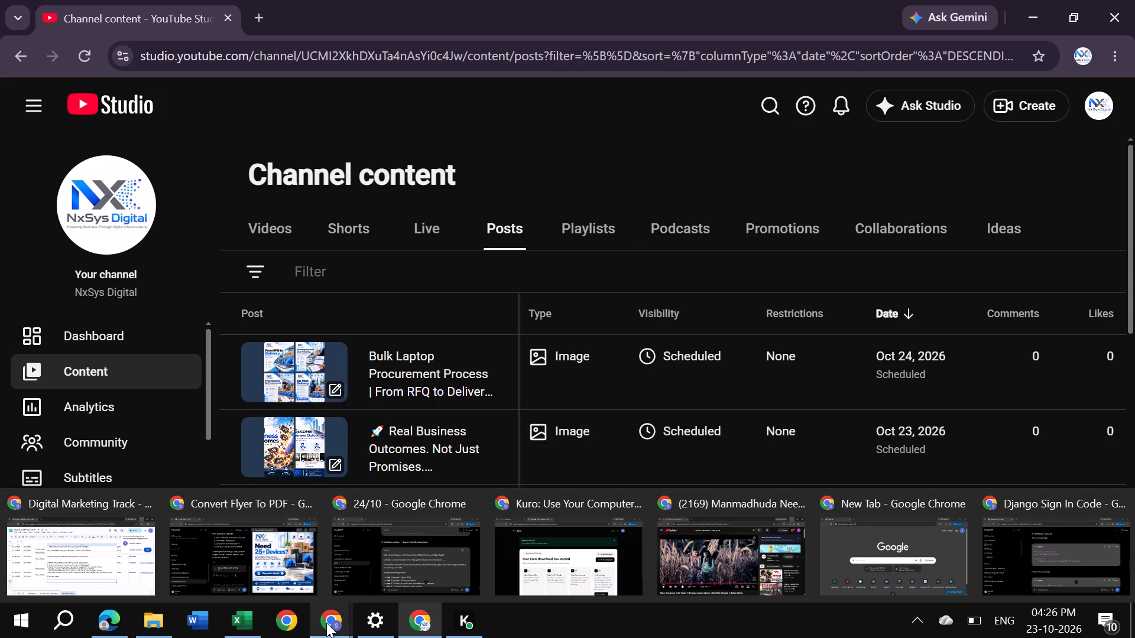
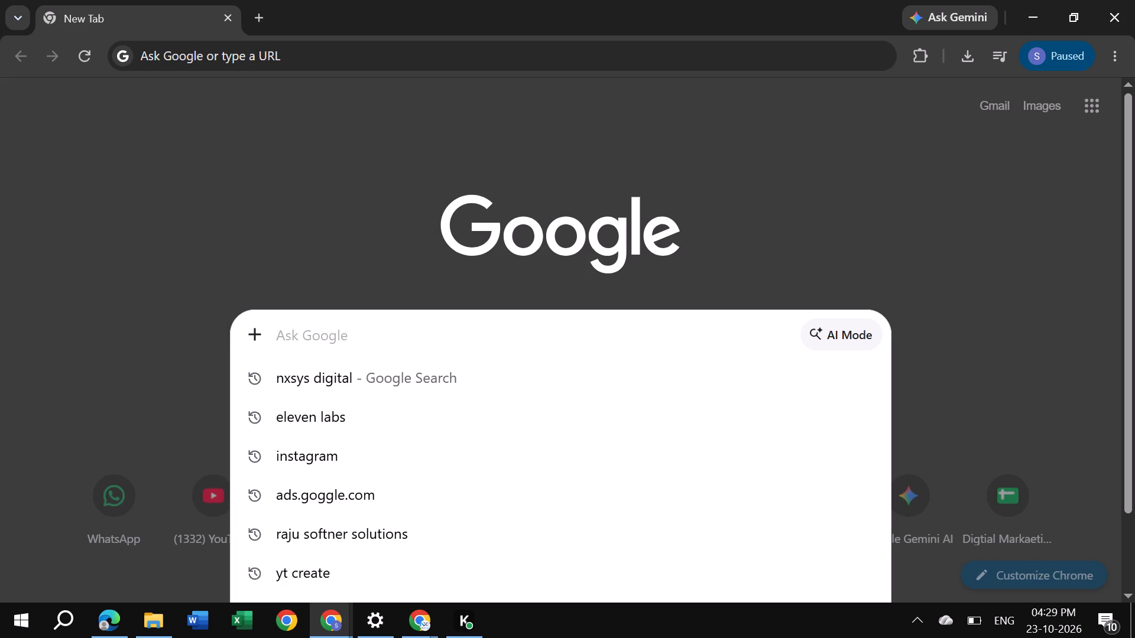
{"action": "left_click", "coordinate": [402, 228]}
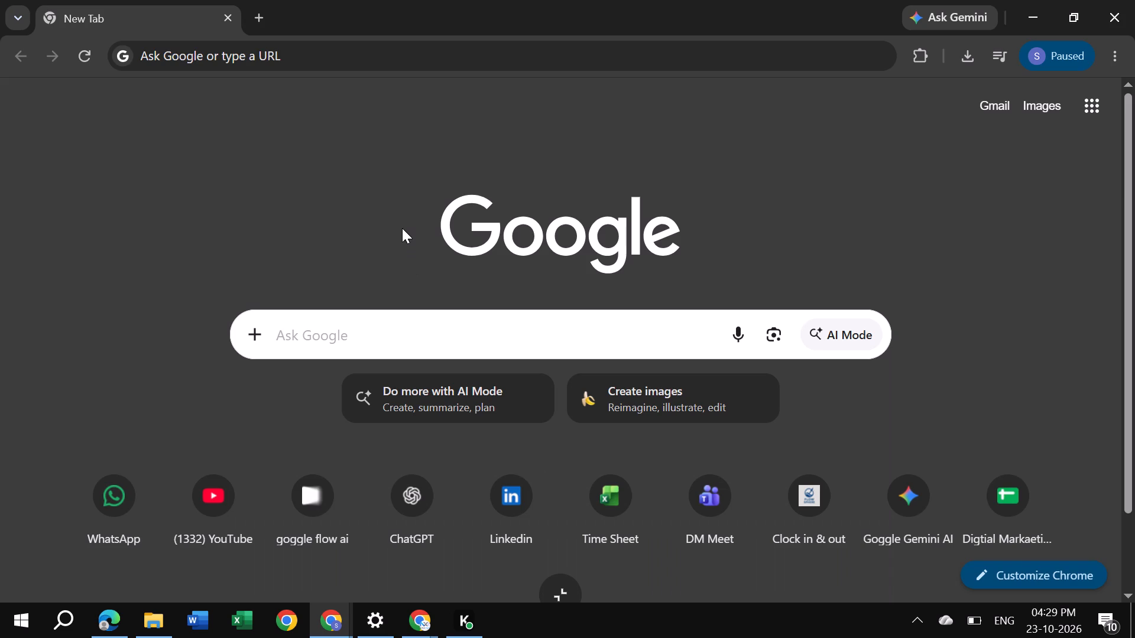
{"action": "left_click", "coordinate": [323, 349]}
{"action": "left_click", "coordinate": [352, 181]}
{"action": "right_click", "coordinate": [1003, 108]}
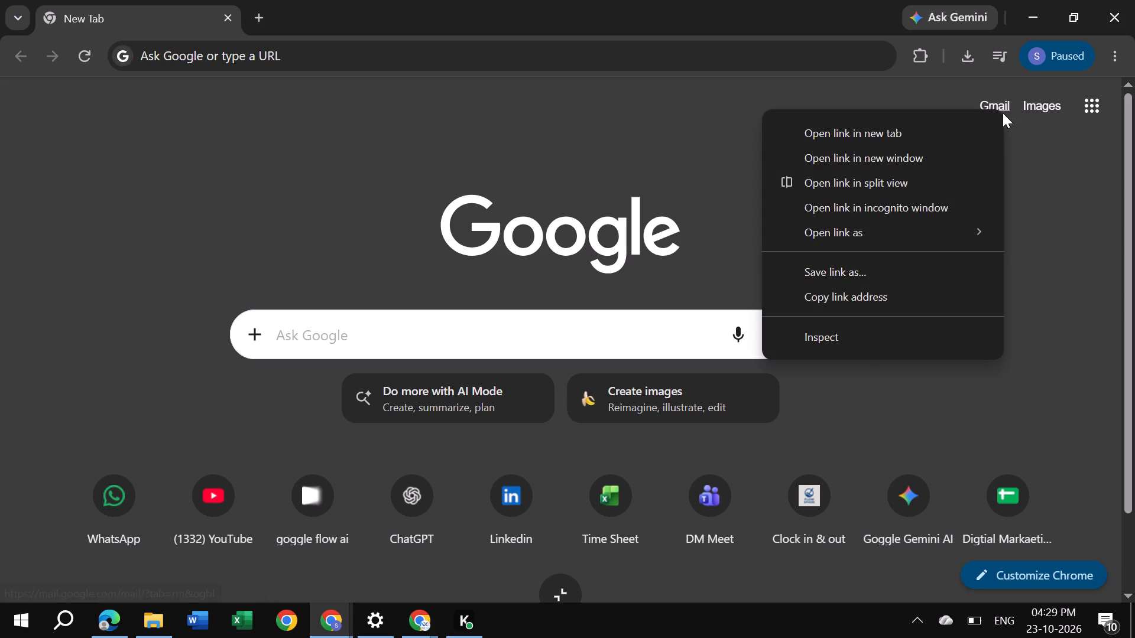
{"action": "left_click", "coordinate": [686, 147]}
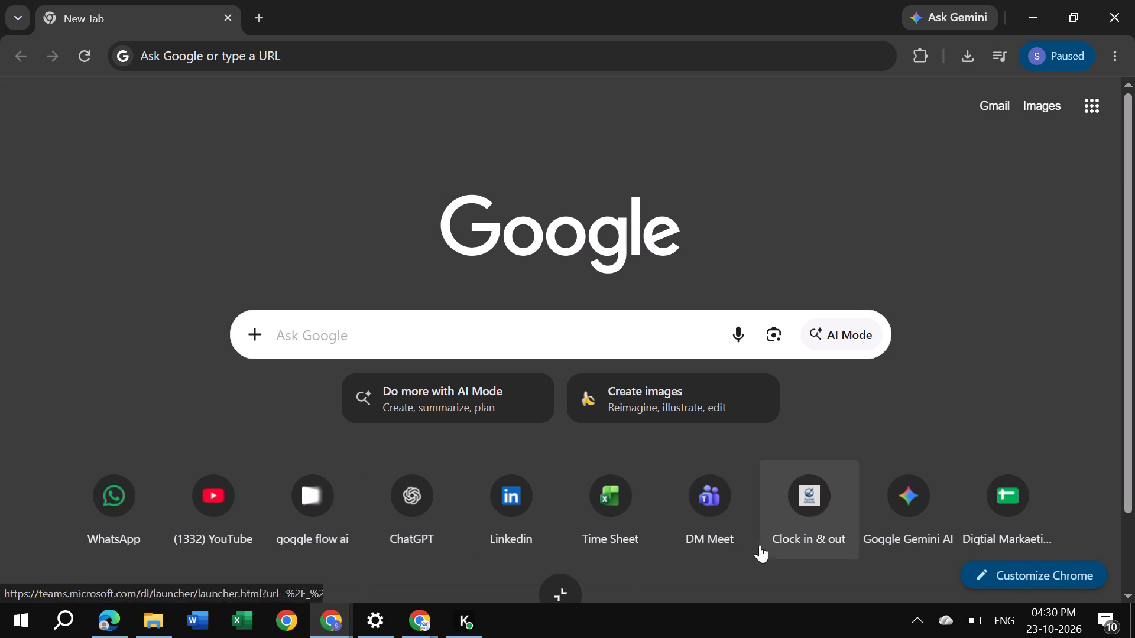
Open the MULUGU EMPLOYEES WORK STATUS workbook from the Time Sheet shortcut on the new tab page.
{"action": "double_click", "coordinate": [612, 514]}
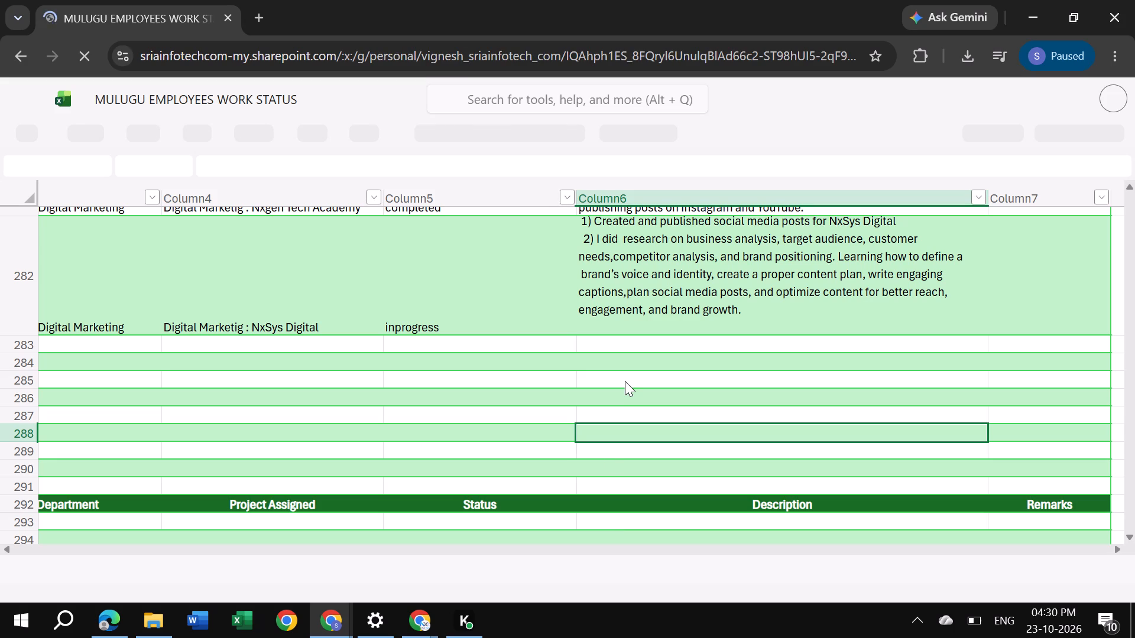
{"action": "scroll", "coordinate": [625, 381], "scroll_direction": "down", "scroll_amount": 2}
{"action": "scroll", "coordinate": [375, 390], "scroll_direction": "down", "scroll_amount": 2}
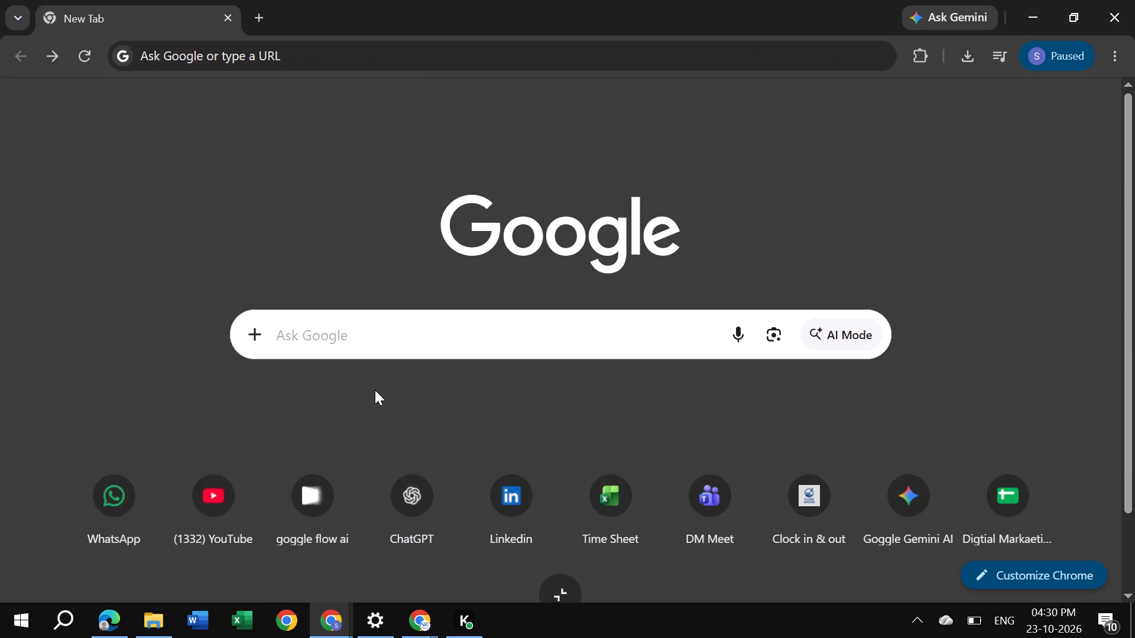
{"action": "double_click", "coordinate": [607, 504]}
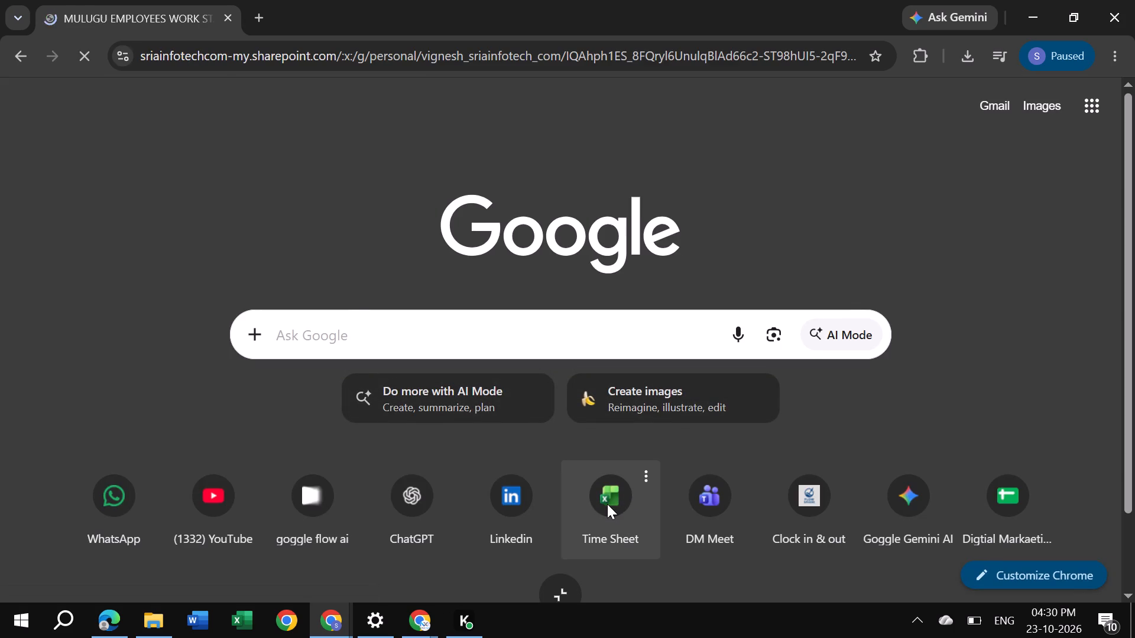
Enter the date 23/10/2026 in cell A294, the first row under the empty block's header.
{"action": "scroll", "coordinate": [448, 393], "scroll_direction": "down", "scroll_amount": 1}
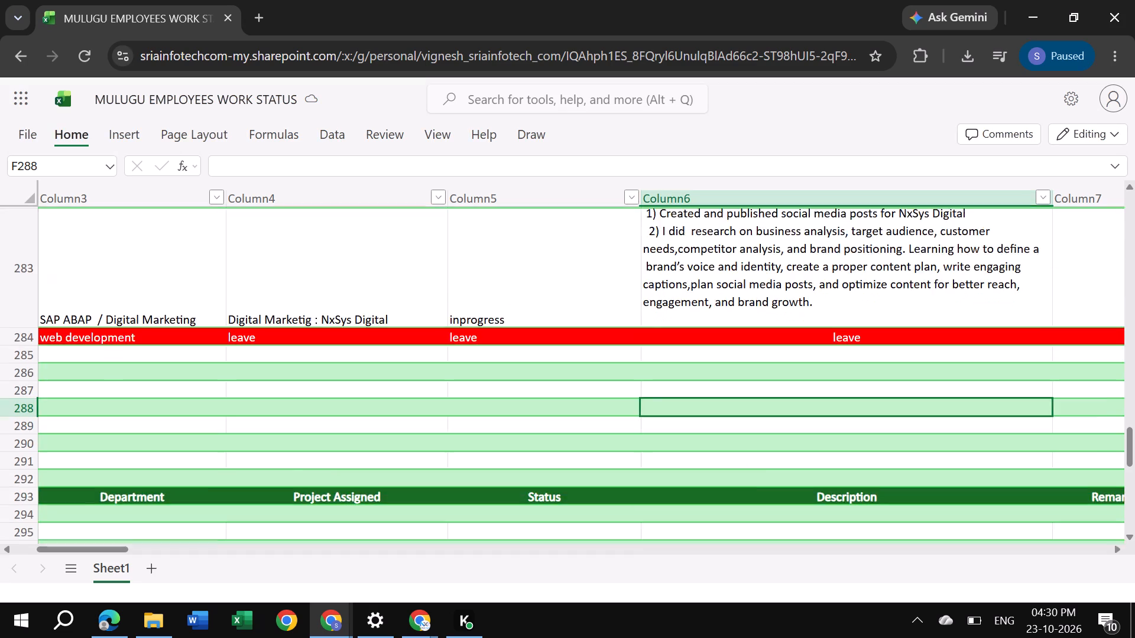
{"action": "scroll", "coordinate": [448, 393], "scroll_direction": "down", "scroll_amount": 4}
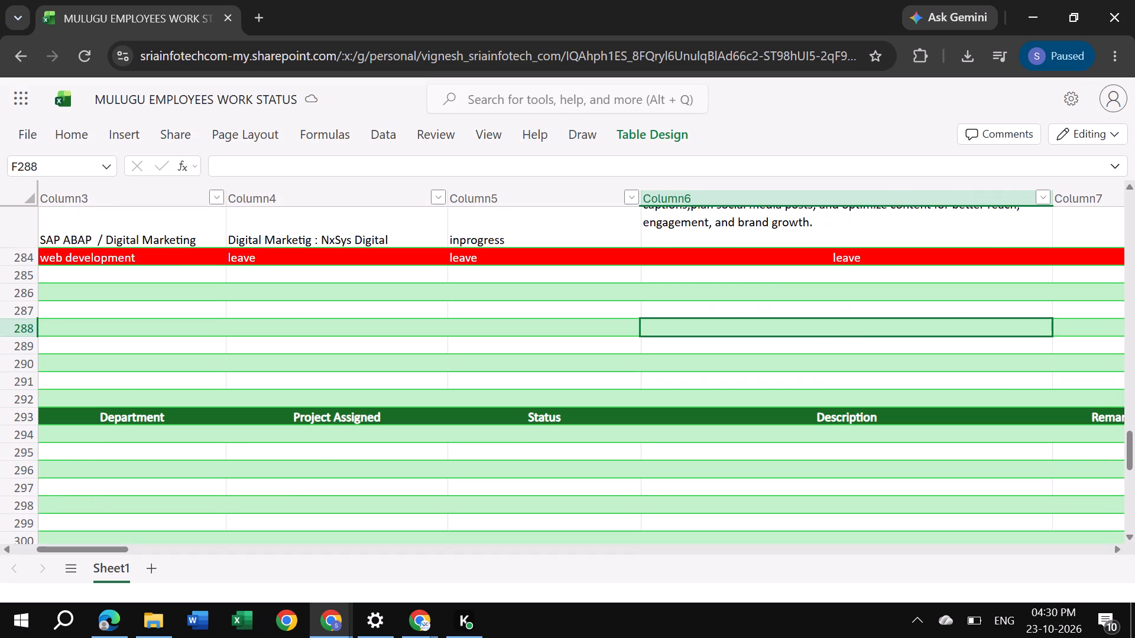
{"action": "scroll", "coordinate": [447, 349], "scroll_direction": "down", "scroll_amount": 1}
{"action": "scroll", "coordinate": [447, 349], "scroll_direction": "up", "scroll_amount": 2}
{"action": "scroll", "coordinate": [447, 349], "scroll_direction": "right", "scroll_amount": 2}
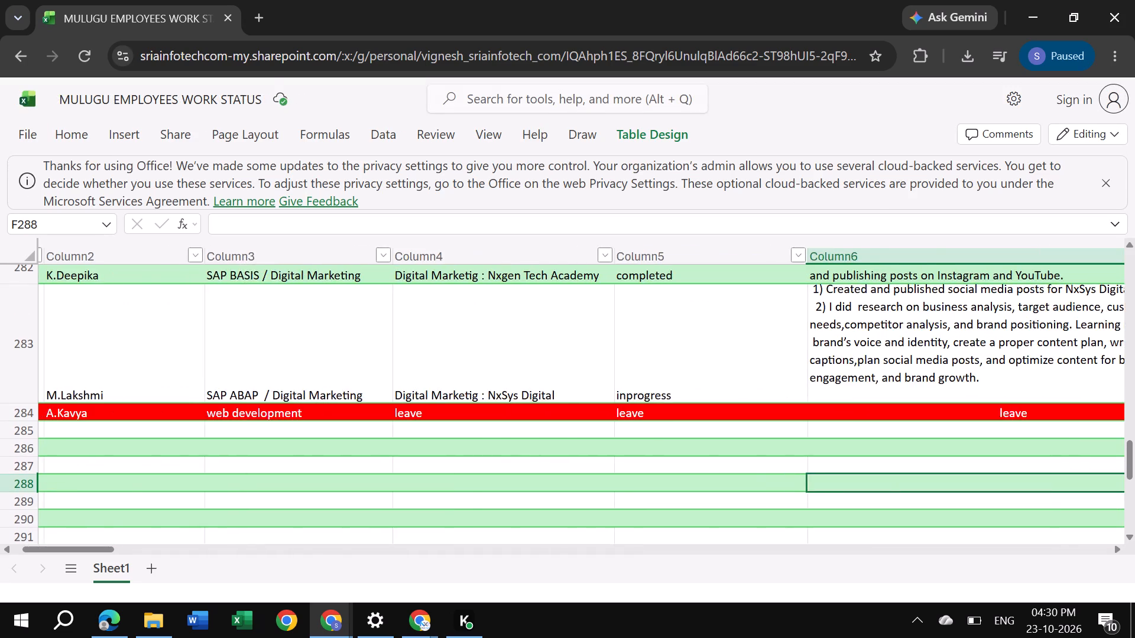
{"action": "scroll", "coordinate": [447, 349], "scroll_direction": "right", "scroll_amount": 10}
{"action": "scroll", "coordinate": [339, 463], "scroll_direction": "down", "scroll_amount": 3}
{"action": "left_click", "coordinate": [103, 392]}
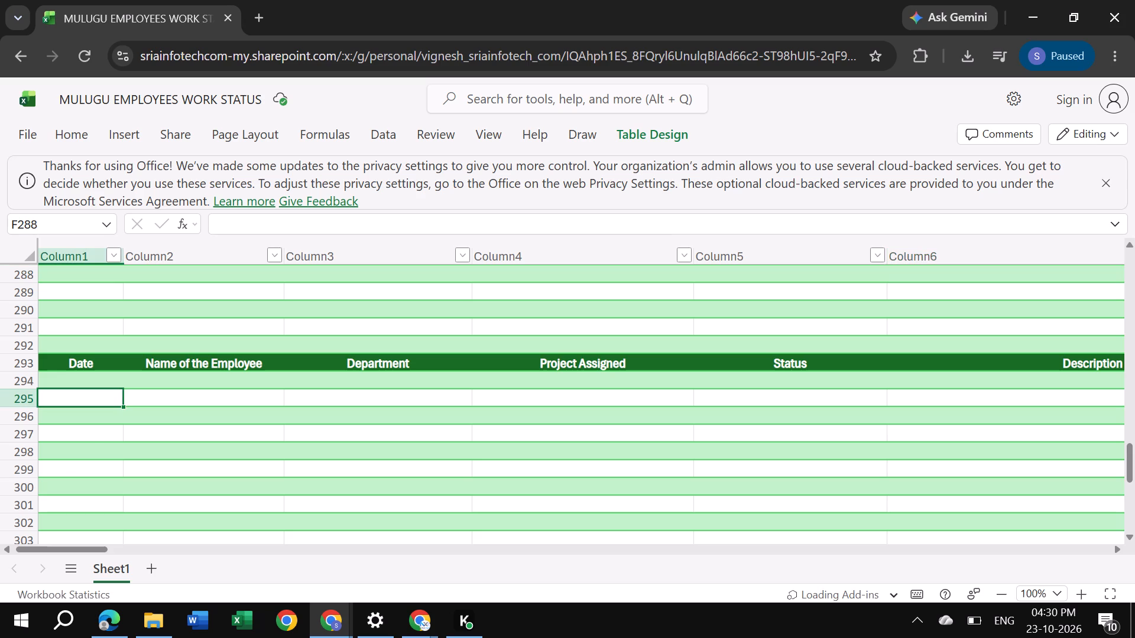
{"action": "left_click", "coordinate": [105, 380]}
{"action": "type", "text": "23"}
{"action": "type", "text": "/10/2026"}
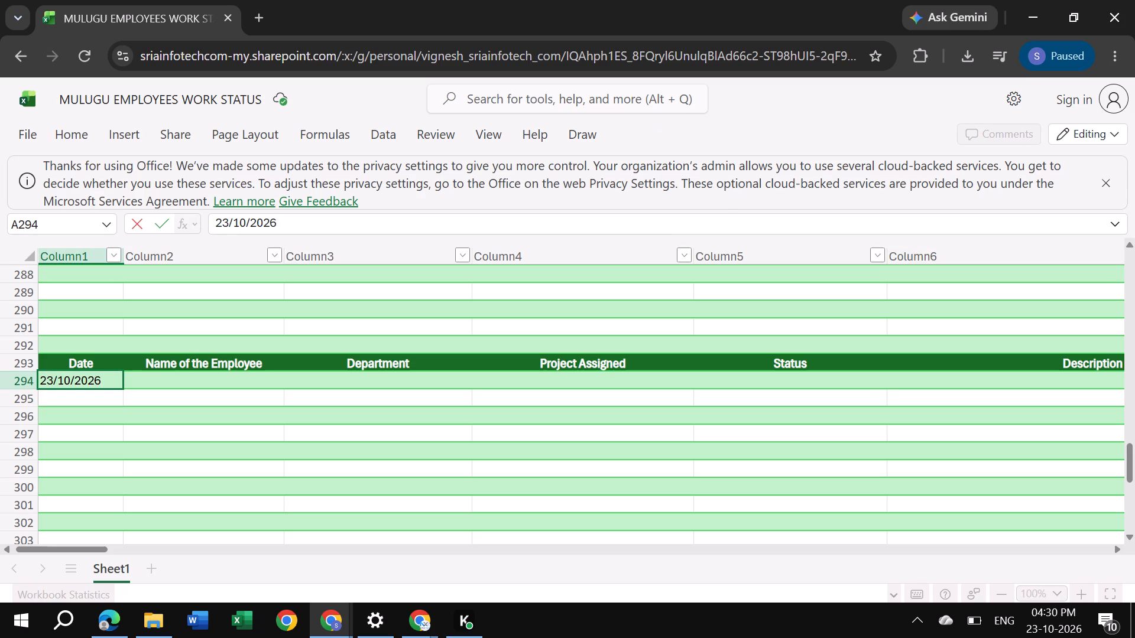
{"action": "scroll", "coordinate": [205, 455], "scroll_direction": "up", "scroll_amount": 1}
{"action": "scroll", "coordinate": [205, 455], "scroll_direction": "down", "scroll_amount": 1}
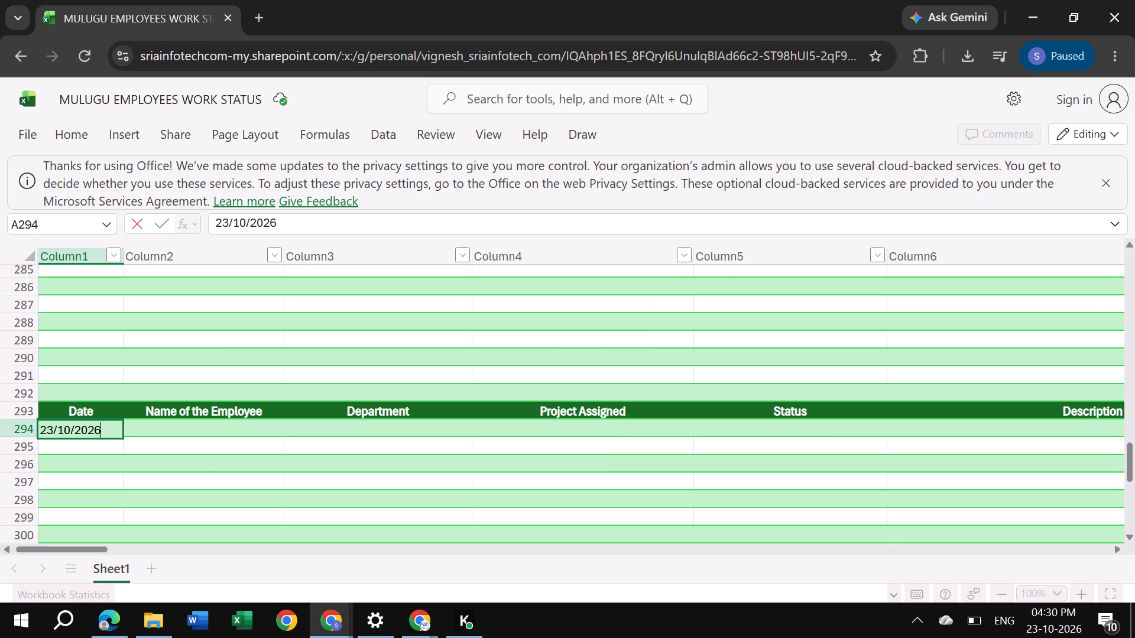
Fill in the employee's name in row 294 and set the Department to SAP ABAP / Digital Marketing.
{"action": "left_click", "coordinate": [197, 432]}
{"action": "key", "text": "shift+m"}
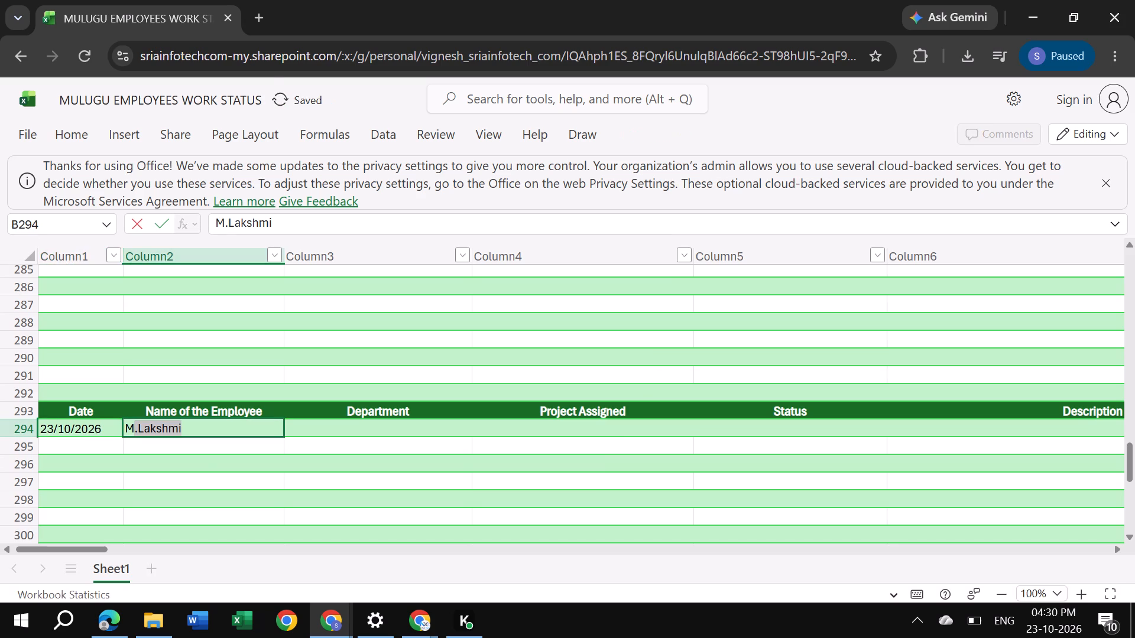
{"action": "key", "text": "Return"}
{"action": "left_click", "coordinate": [336, 429]}
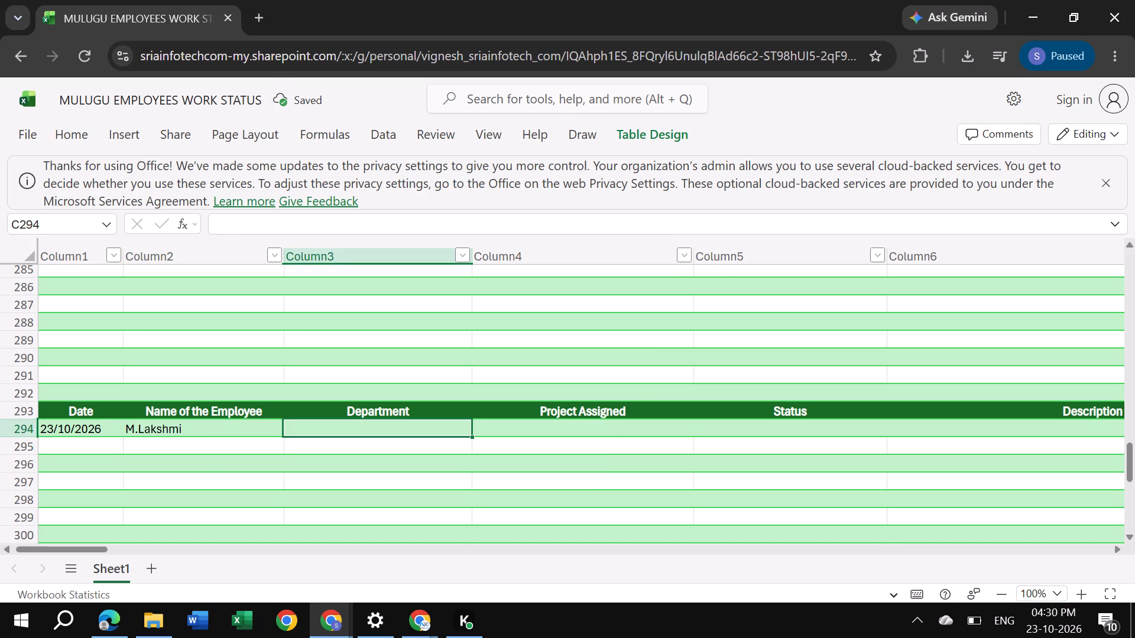
{"action": "type", "text": "SAP"}
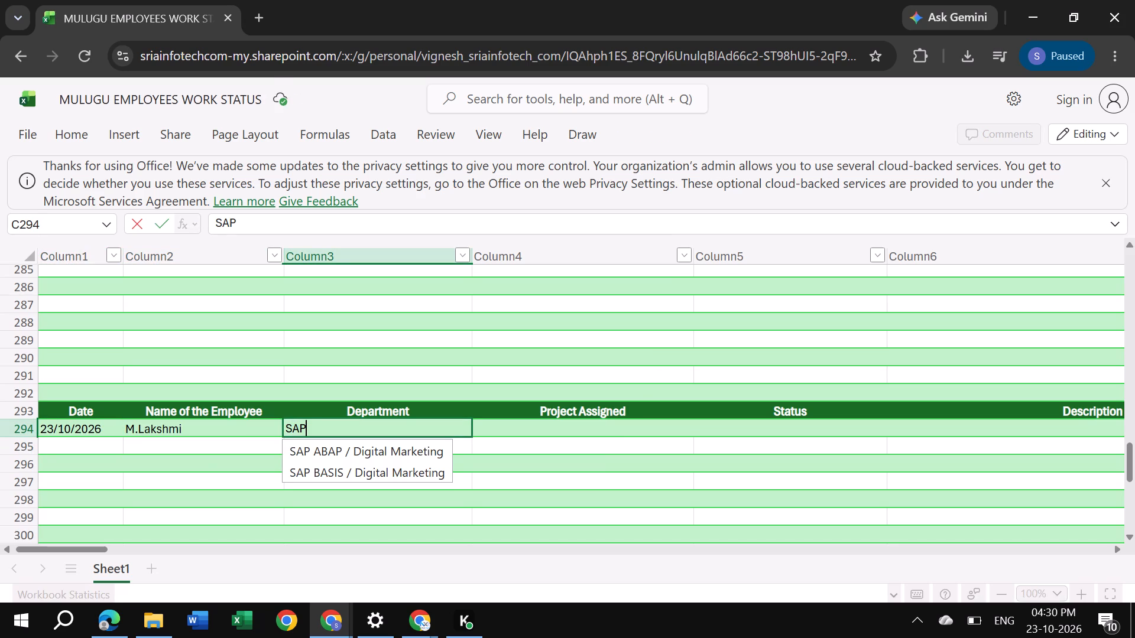
{"action": "left_click", "coordinate": [390, 449]}
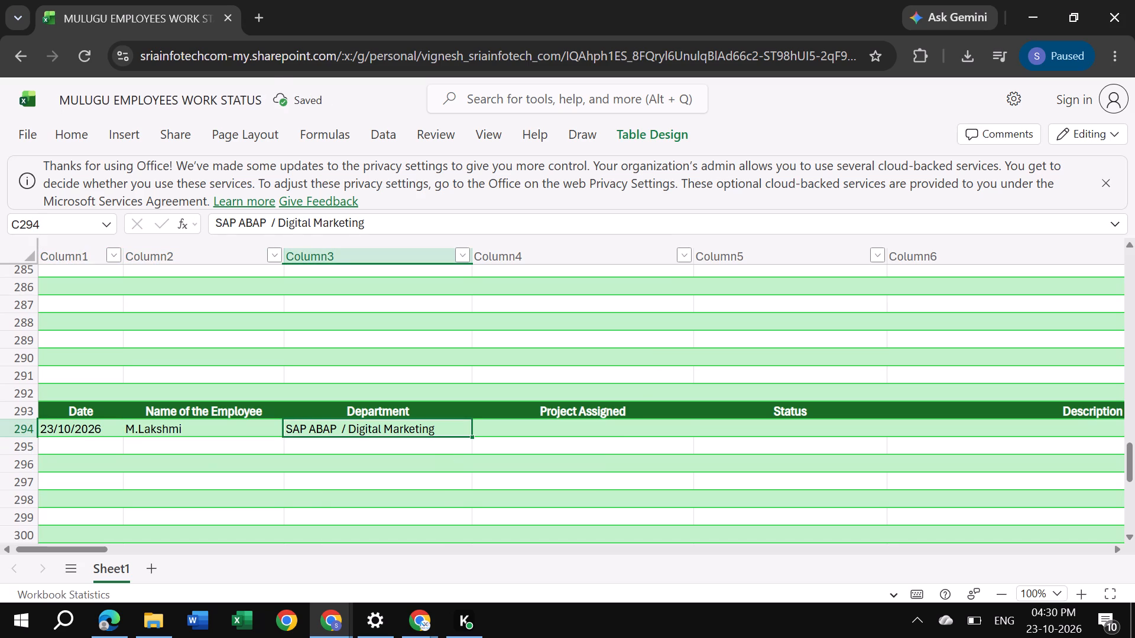
Fill Project Assigned in row 294 with the earlier entry for SAP ABAP : CDS VIEW and Digital Marketing : NxSys Digital.
{"action": "left_click", "coordinate": [560, 429]}
{"action": "scroll", "coordinate": [560, 429], "scroll_direction": "up", "scroll_amount": 3}
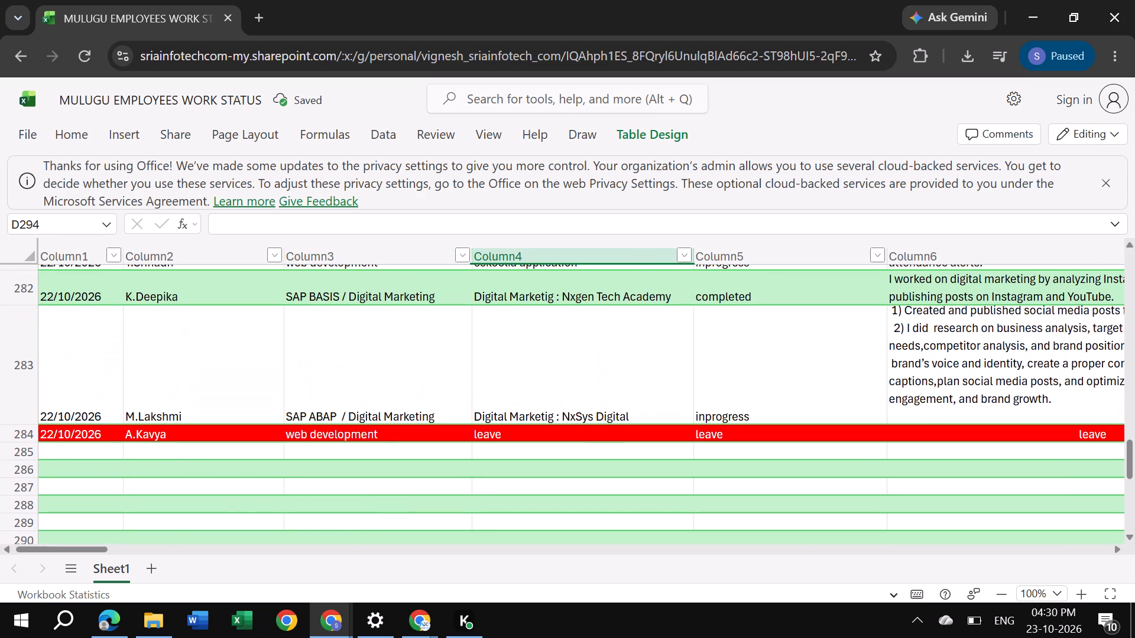
{"action": "scroll", "coordinate": [560, 429], "scroll_direction": "down", "scroll_amount": 3}
{"action": "scroll", "coordinate": [560, 429], "scroll_direction": "up", "scroll_amount": 4}
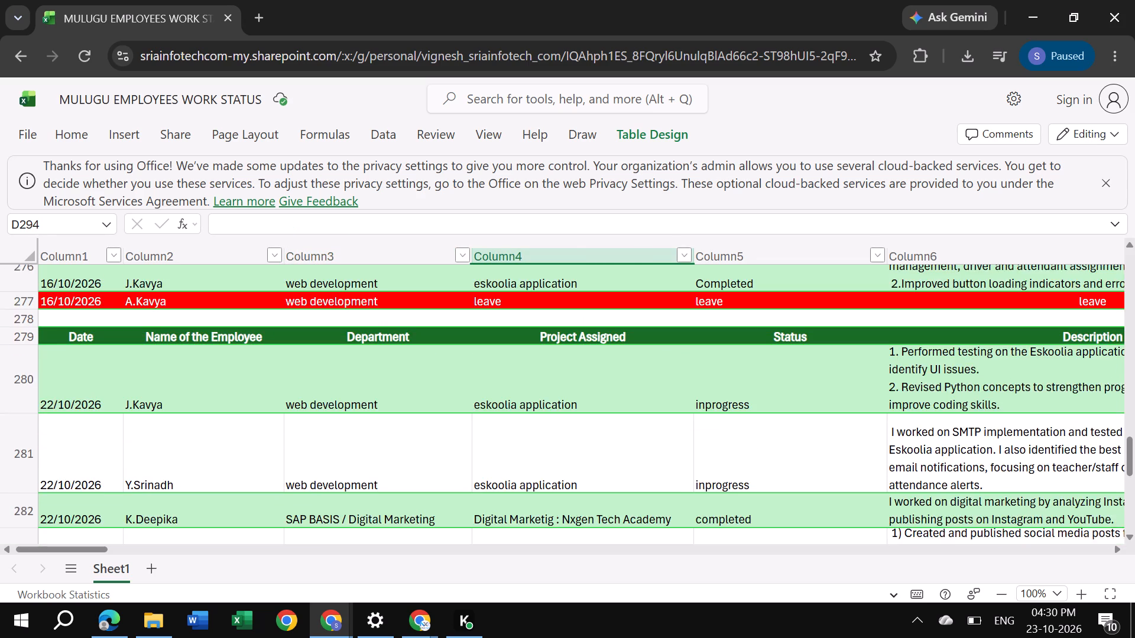
{"action": "scroll", "coordinate": [560, 429], "scroll_direction": "down", "scroll_amount": 2}
{"action": "scroll", "coordinate": [552, 591], "scroll_direction": "up", "scroll_amount": 1}
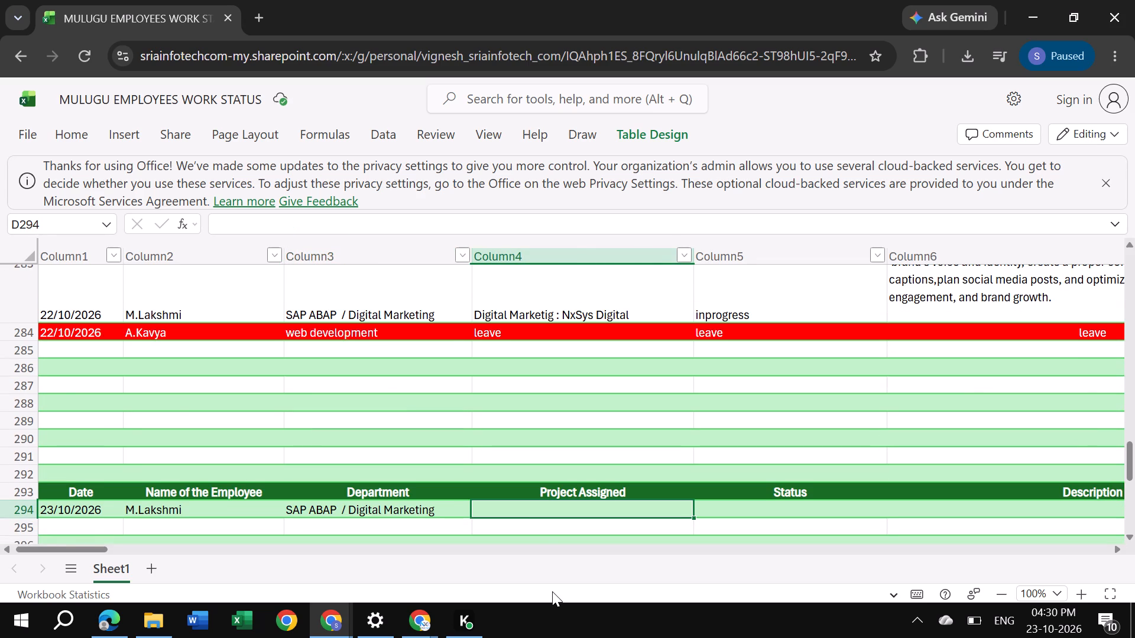
{"action": "scroll", "coordinate": [552, 591], "scroll_direction": "up", "scroll_amount": 1}
{"action": "scroll", "coordinate": [589, 350], "scroll_direction": "up", "scroll_amount": 9}
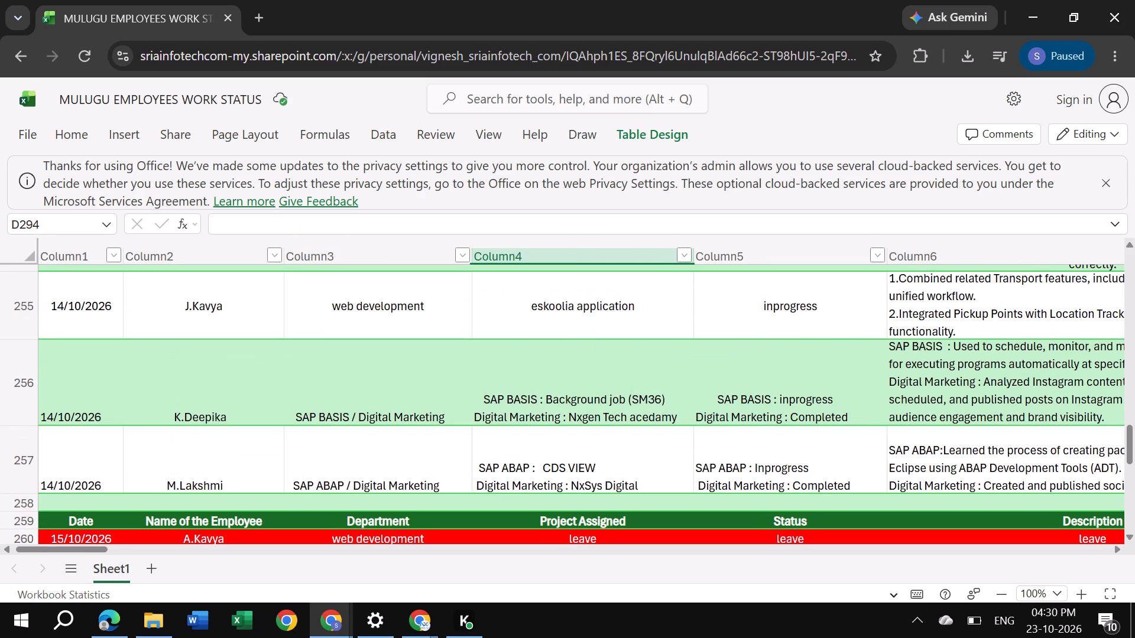
{"action": "scroll", "coordinate": [589, 350], "scroll_direction": "up", "scroll_amount": 2}
{"action": "scroll", "coordinate": [589, 350], "scroll_direction": "down", "scroll_amount": 2}
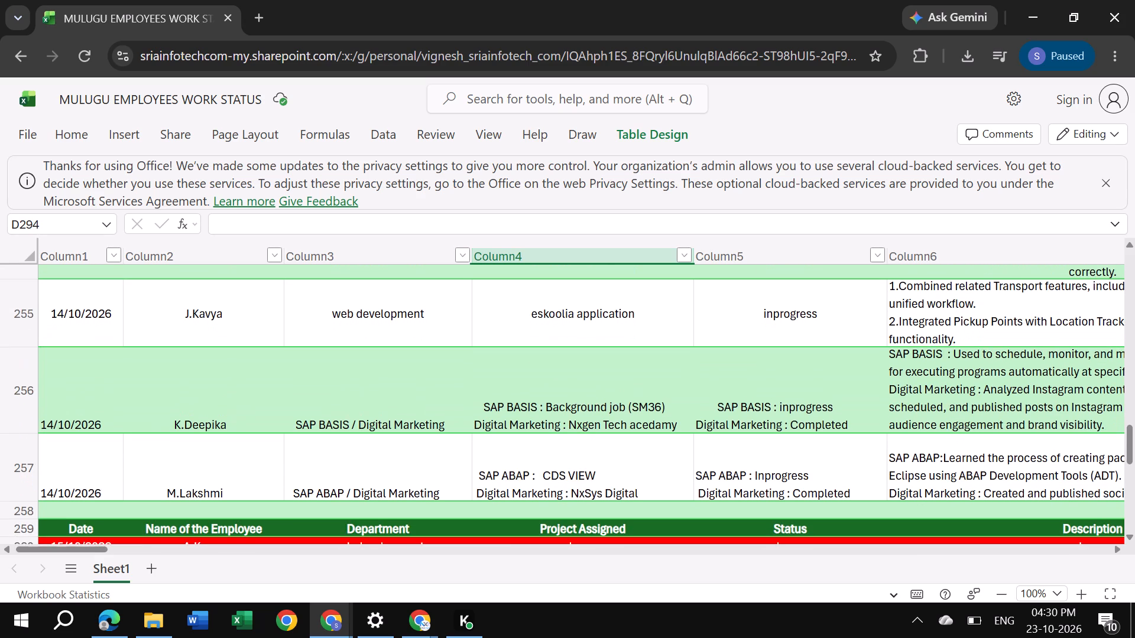
{"action": "scroll", "coordinate": [589, 350], "scroll_direction": "down", "scroll_amount": 8}
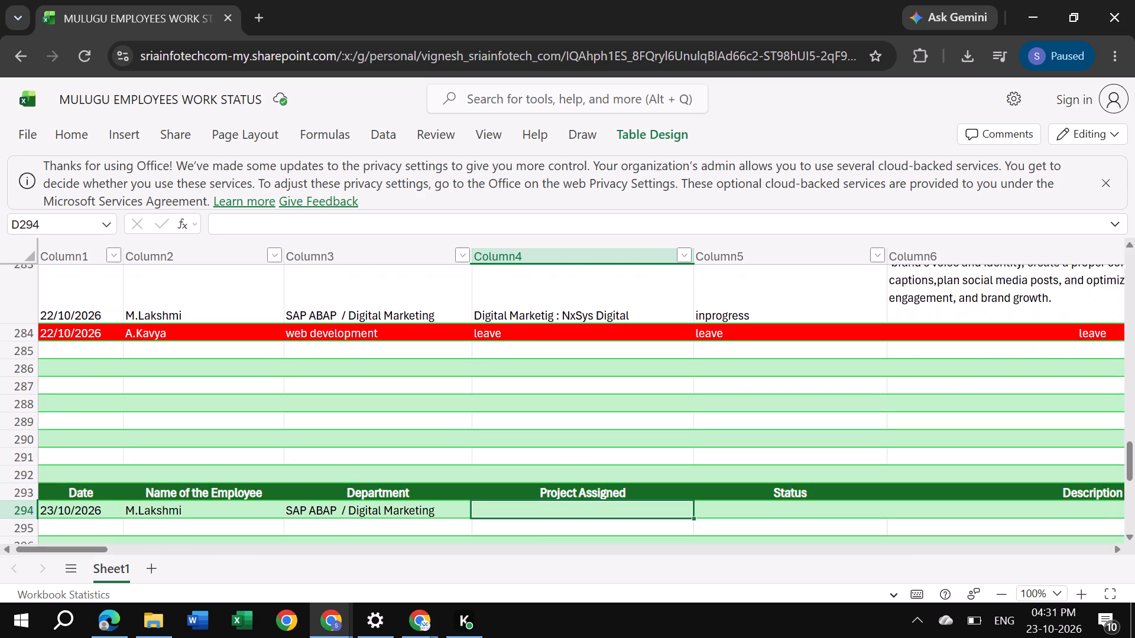
{"action": "scroll", "coordinate": [589, 350], "scroll_direction": "down", "scroll_amount": 3}
{"action": "double_click", "coordinate": [570, 418]}
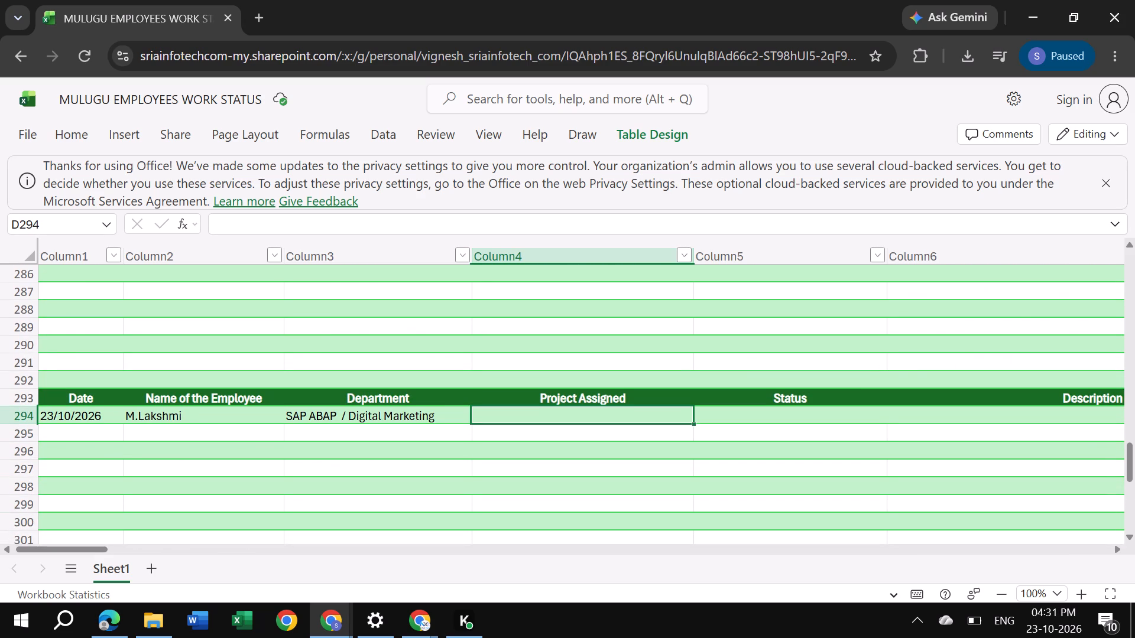
{"action": "type", "text": "SAP"}
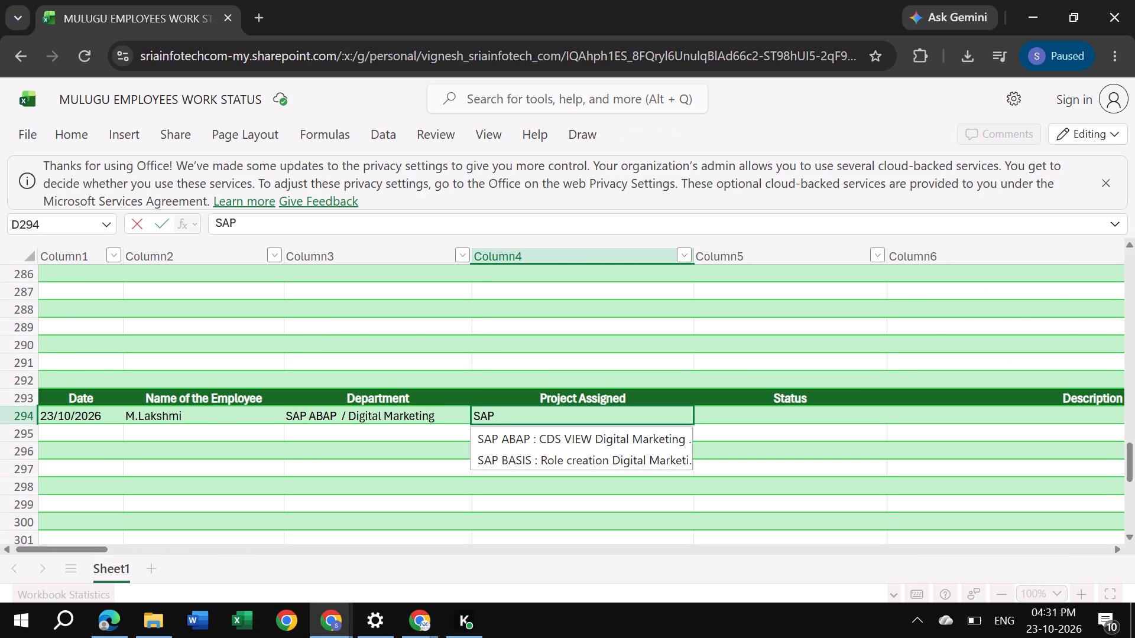
{"action": "left_click", "coordinate": [586, 439]}
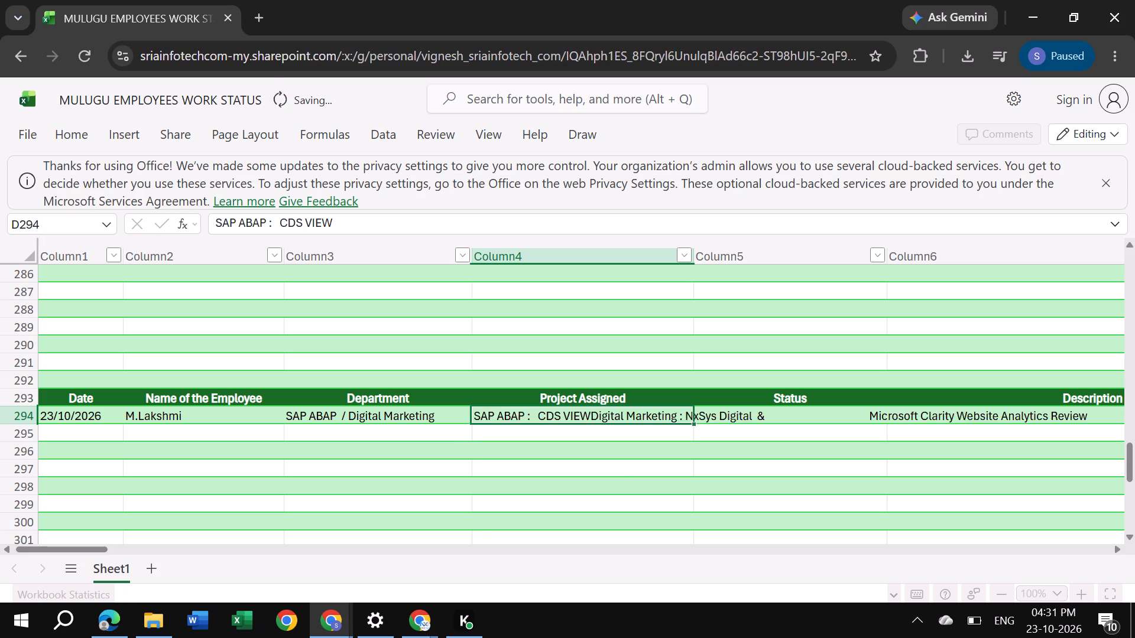
Change the SAP ABAP project in cell D294 to Reports.
{"action": "double_click", "coordinate": [600, 408]}
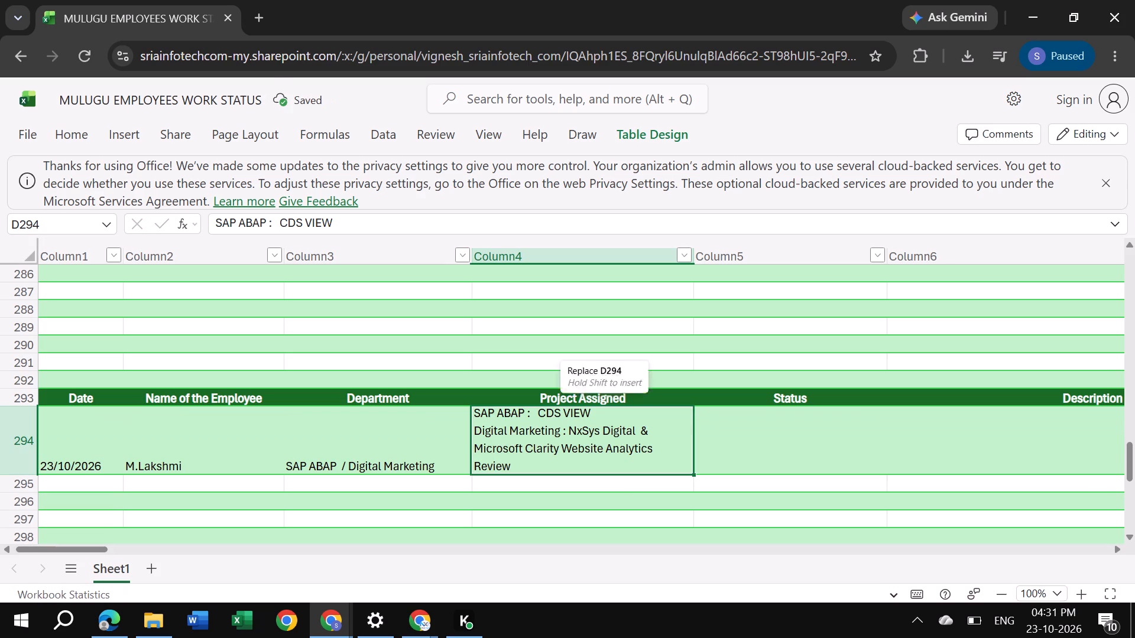
{"action": "double_click", "coordinate": [594, 418]}
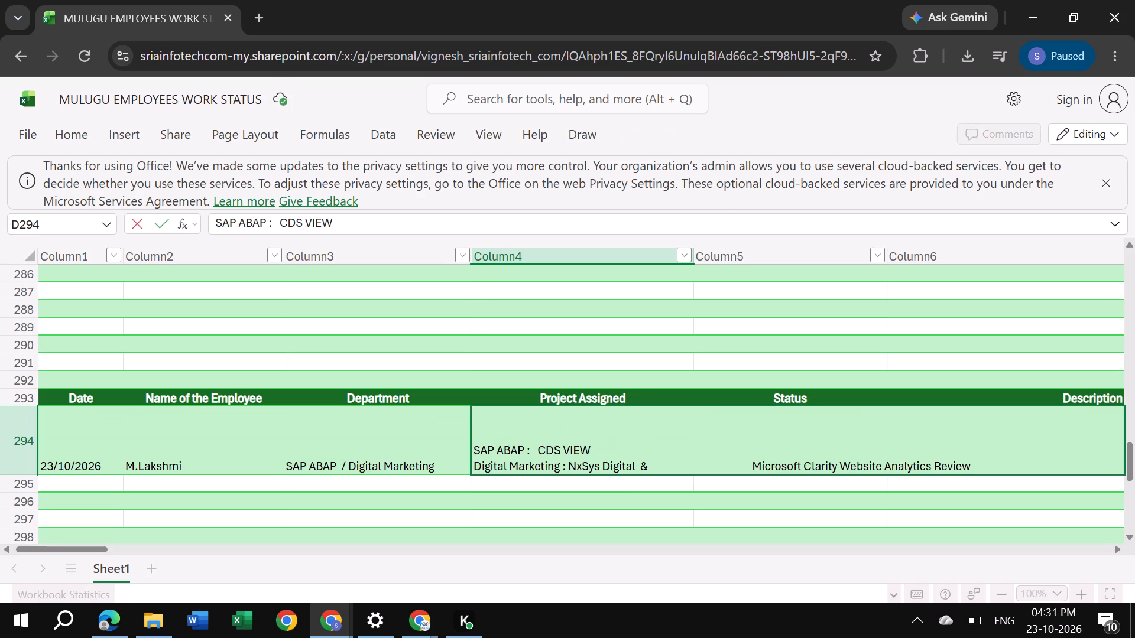
{"action": "left_click", "coordinate": [596, 453]}
{"action": "key", "text": "BackSpace"}
{"action": "key", "text": "BackSpace"}
{"action": "key", "text": "BackSpace"}
{"action": "key", "text": "BackSpace"}
{"action": "key", "text": "BackSpace"}
{"action": "key", "text": "BackSpace"}
{"action": "key", "text": "BackSpace"}
{"action": "key", "text": "BackSpace"}
{"action": "type", "text": "Reports"}
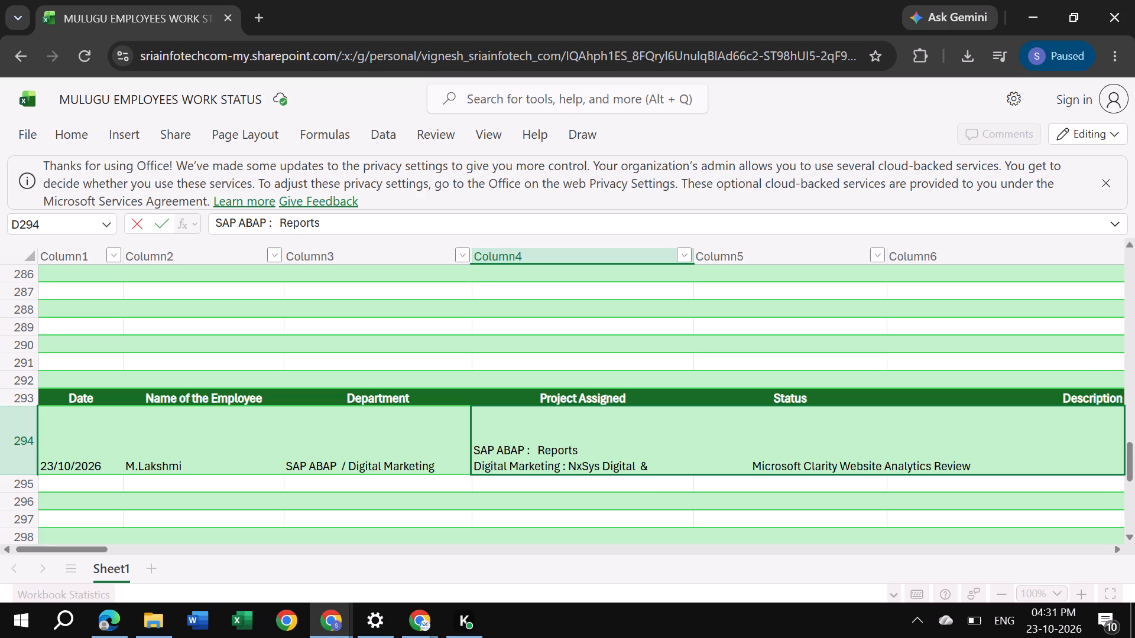
Remove the "&" after NxSys Digital on the Digital Marketing line of cell D294.
{"action": "left_click", "coordinate": [665, 471]}
{"action": "key", "text": "BackSpace"}
{"action": "key", "text": "BackSpace"}
{"action": "key", "text": "BackSpace"}
{"action": "key", "text": "BackSpace"}
{"action": "key", "text": "BackSpace"}
{"action": "key", "text": "BackSpace"}
{"action": "key", "text": "BackSpace"}
{"action": "key", "text": "BackSpace"}
{"action": "key", "text": "BackSpace"}
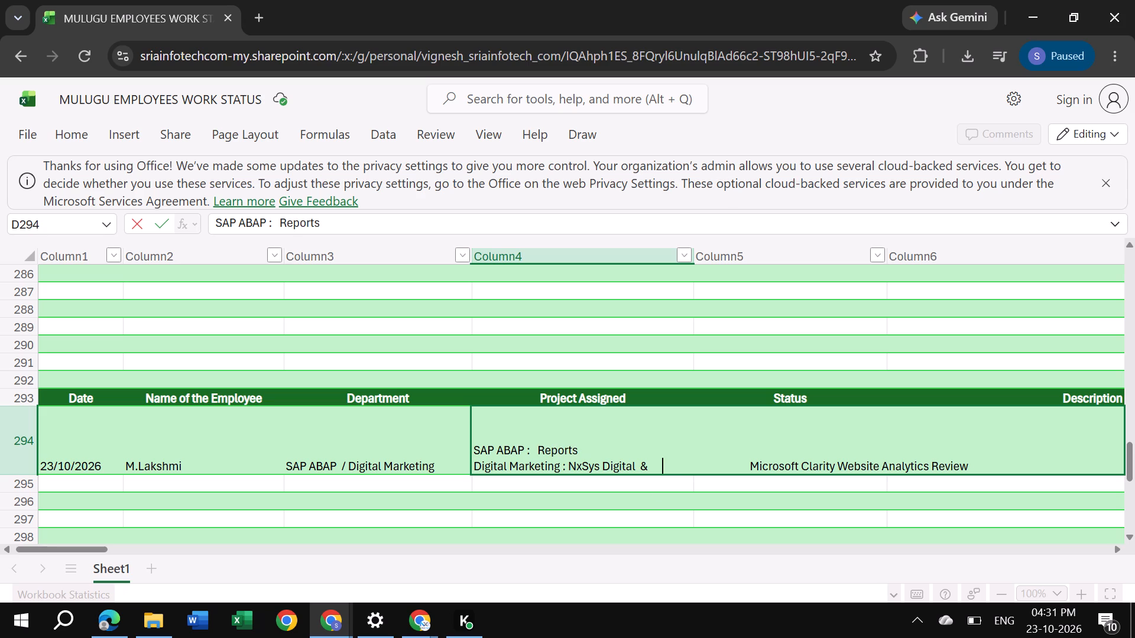
{"action": "key", "text": "BackSpace"}
{"action": "key", "text": "BackSpace"}
{"action": "key", "text": "BackSpace"}
{"action": "key", "text": "BackSpace"}
{"action": "key", "text": "BackSpace"}
{"action": "key", "text": "BackSpace"}
{"action": "key", "text": "BackSpace"}
{"action": "key", "text": "BackSpace"}
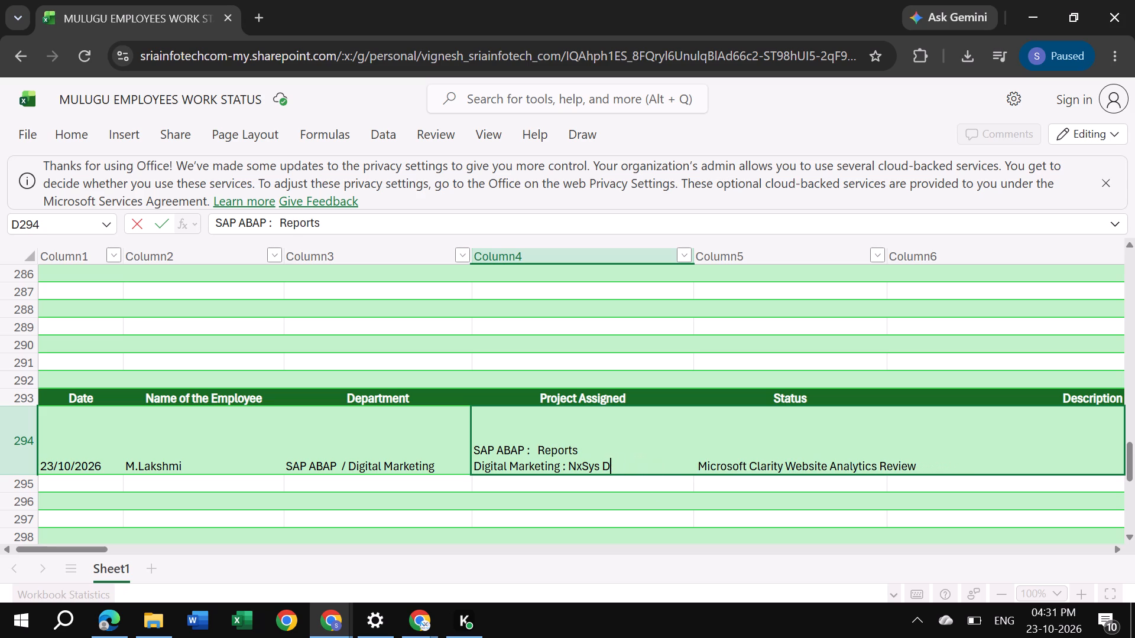
{"action": "key", "text": "BackSpace"}
{"action": "key", "text": "BackSpace"}
{"action": "key", "text": "BackSpace"}
{"action": "key", "text": "BackSpace"}
{"action": "key", "text": "BackSpace"}
{"action": "key", "text": "BackSpace"}
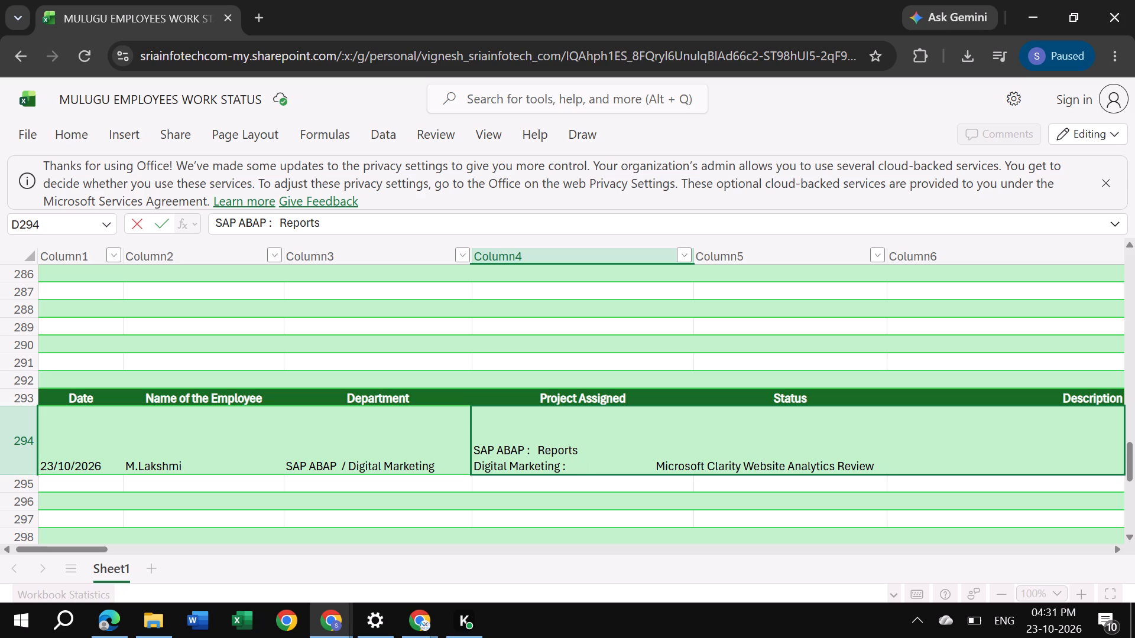
{"action": "key", "text": "ctrl+z"}
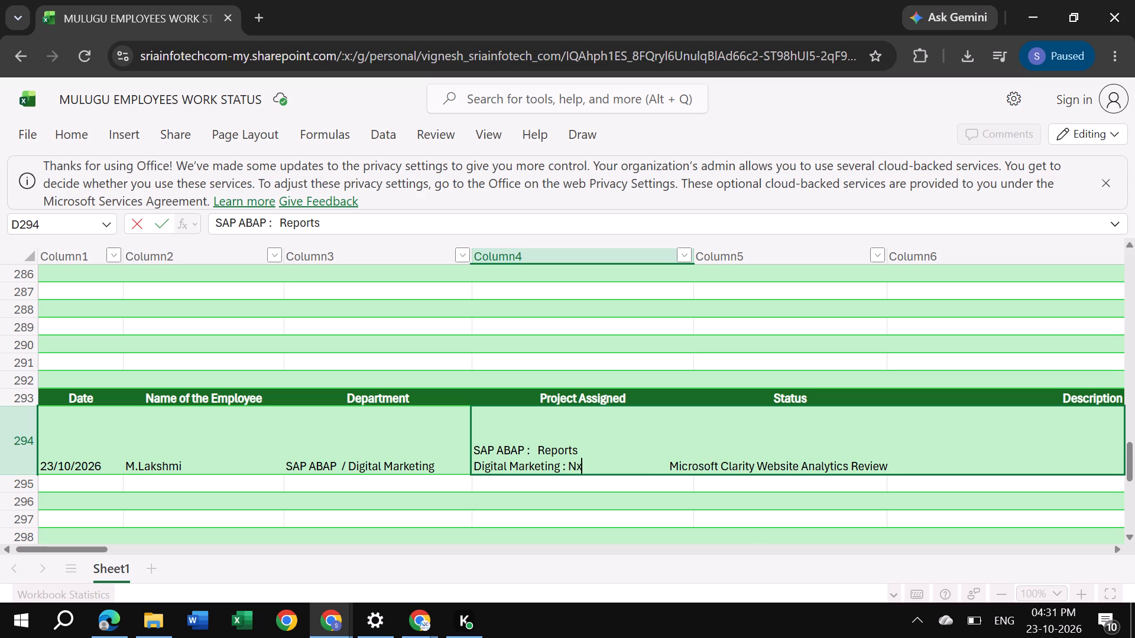
{"action": "key", "text": "ctrl+z"}
{"action": "key", "text": "ctrl+z"}
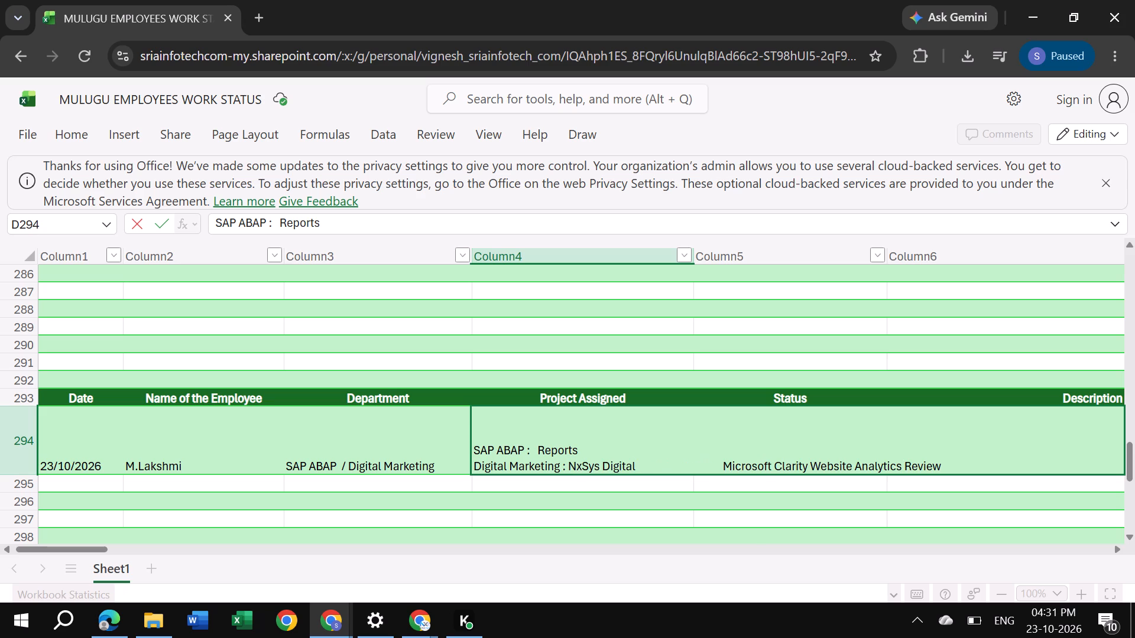
Delete the "Microsoft Clarity Website Analytics Review" text from the end of cell D294.
{"action": "left_click", "coordinate": [960, 471]}
{"action": "key", "text": "BackSpace"}
{"action": "key", "text": "BackSpace"}
{"action": "key", "text": "BackSpace"}
{"action": "key", "text": "BackSpace"}
{"action": "key", "text": "BackSpace"}
{"action": "key", "text": "BackSpace"}
{"action": "key", "text": "BackSpace"}
{"action": "key", "text": "BackSpace"}
{"action": "key", "text": "BackSpace"}
{"action": "key", "text": "BackSpace"}
{"action": "key", "text": "BackSpace"}
{"action": "key", "text": "BackSpace"}
{"action": "key", "text": "BackSpace"}
{"action": "key", "text": "BackSpace"}
{"action": "key", "text": "BackSpace"}
{"action": "key", "text": "BackSpace"}
{"action": "key", "text": "BackSpace"}
{"action": "key", "text": "BackSpace"}
{"action": "key", "text": "BackSpace"}
{"action": "key", "text": "BackSpace"}
{"action": "key", "text": "BackSpace"}
{"action": "key", "text": "BackSpace"}
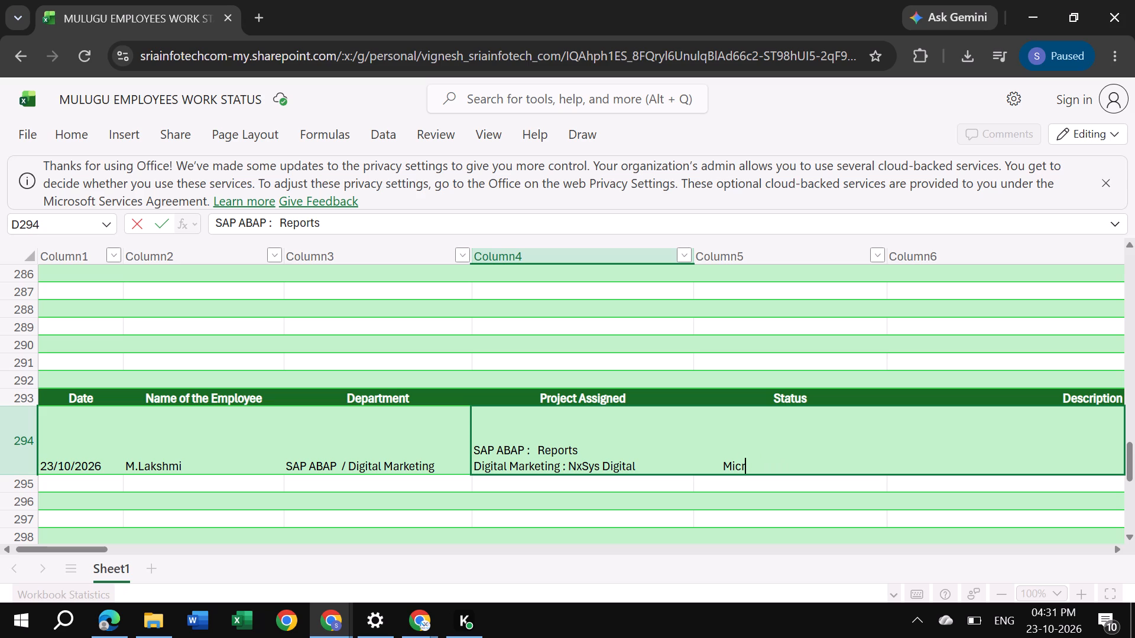
{"action": "key", "text": "BackSpace"}
{"action": "key", "text": "BackSpace"}
{"action": "key", "text": "BackSpace"}
{"action": "key", "text": "BackSpace"}
{"action": "key", "text": "BackSpace"}
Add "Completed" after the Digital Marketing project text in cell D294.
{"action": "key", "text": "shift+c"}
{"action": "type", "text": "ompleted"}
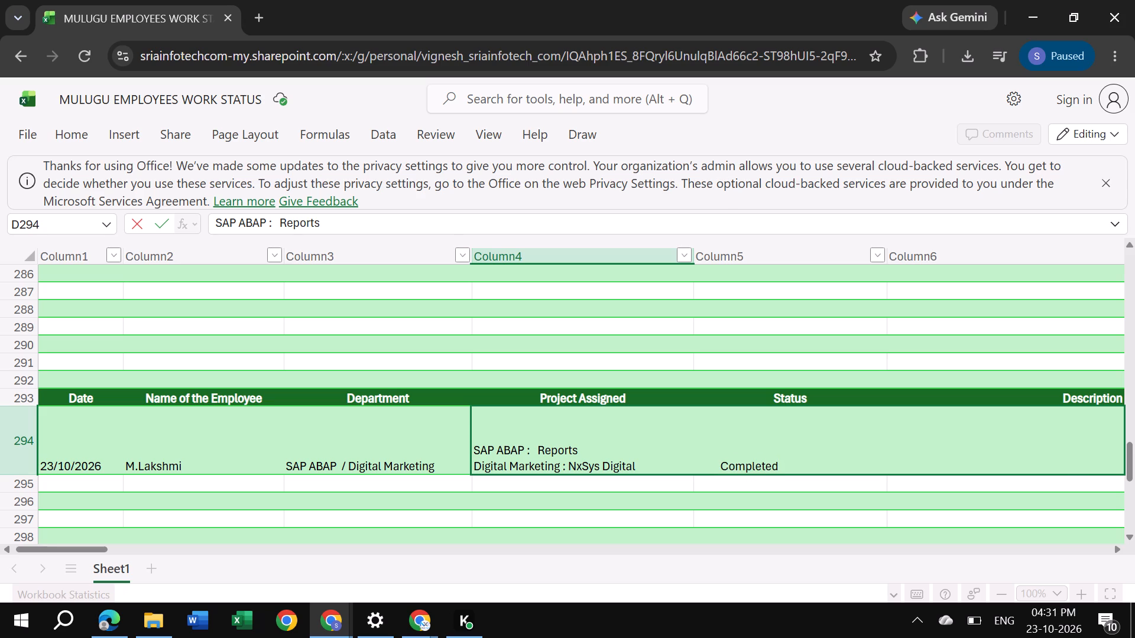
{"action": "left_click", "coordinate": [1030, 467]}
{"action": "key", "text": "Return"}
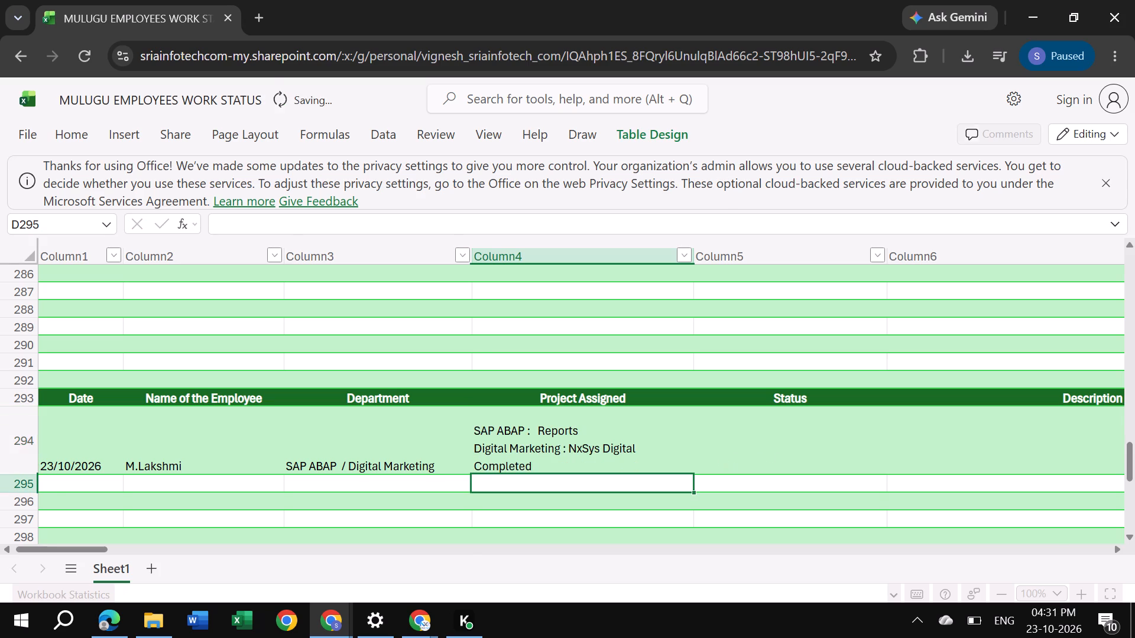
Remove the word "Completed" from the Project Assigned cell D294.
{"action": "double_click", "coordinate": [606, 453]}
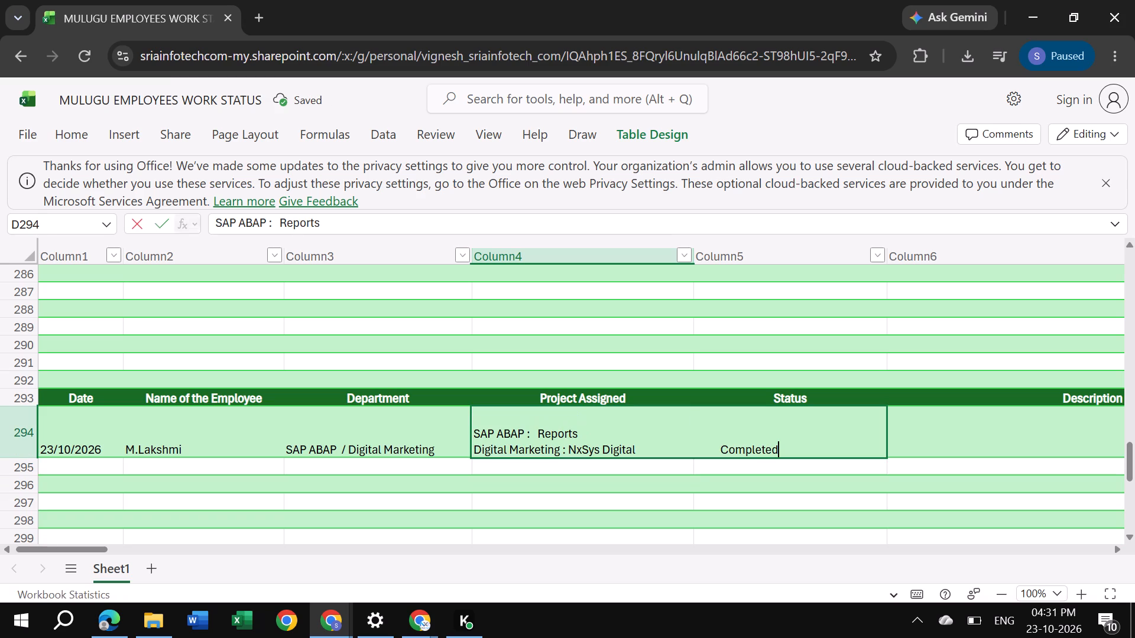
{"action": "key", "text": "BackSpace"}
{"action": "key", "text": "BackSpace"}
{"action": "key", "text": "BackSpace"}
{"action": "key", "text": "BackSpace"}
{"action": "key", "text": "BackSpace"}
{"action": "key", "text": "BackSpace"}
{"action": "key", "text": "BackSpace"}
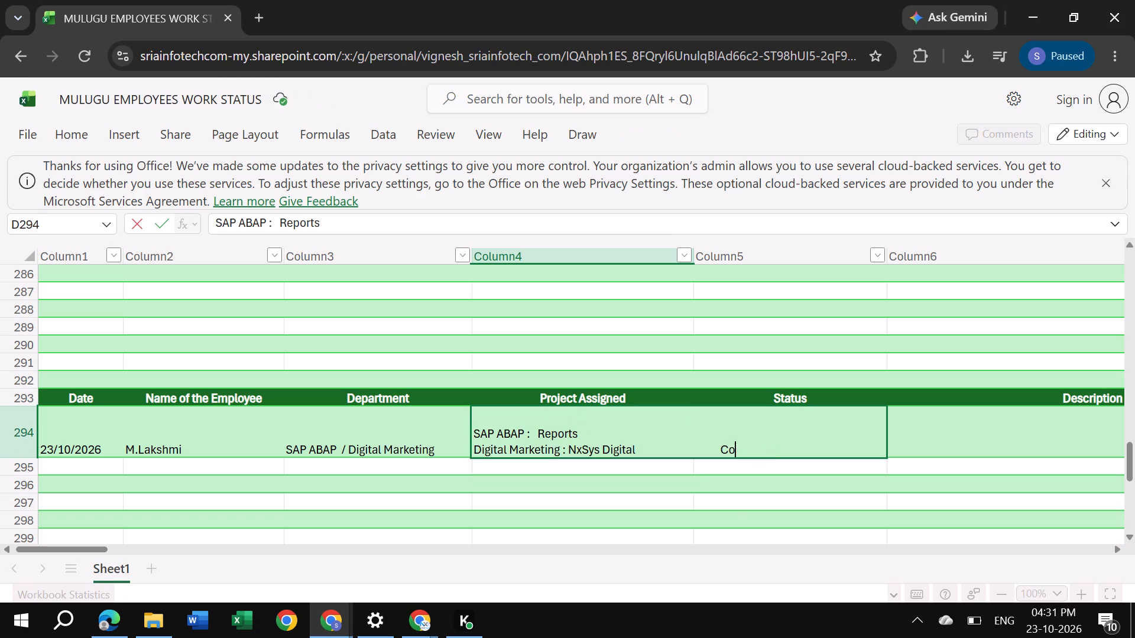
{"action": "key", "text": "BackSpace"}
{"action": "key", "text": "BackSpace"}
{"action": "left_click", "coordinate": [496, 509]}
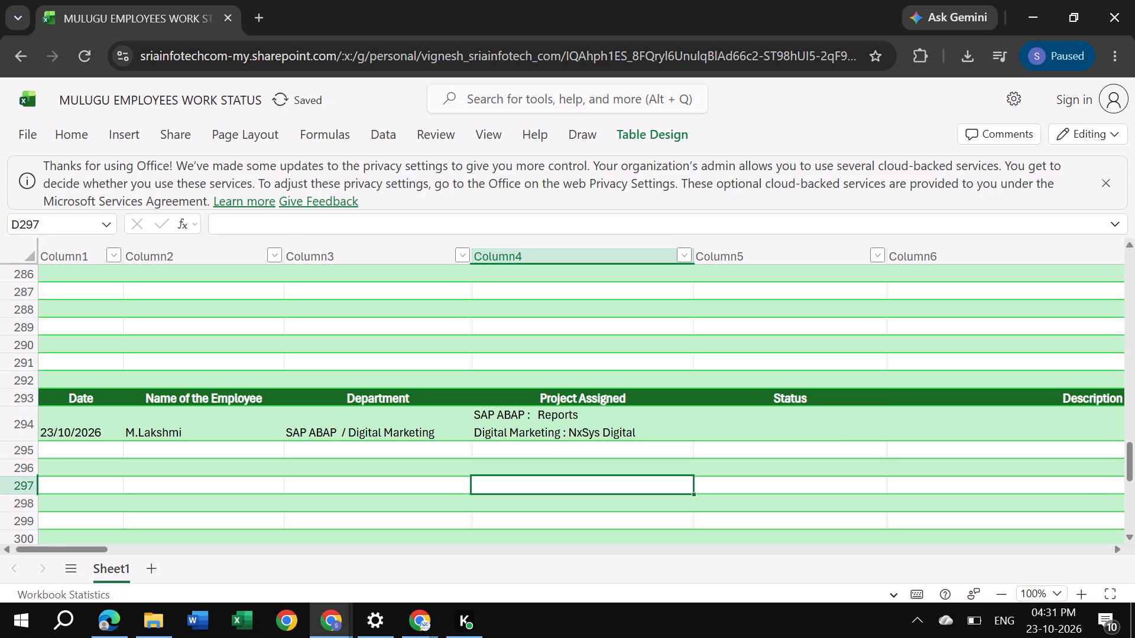
Set the Status in row 294 to Completed.
{"action": "double_click", "coordinate": [771, 424]}
{"action": "key", "text": "shift+c"}
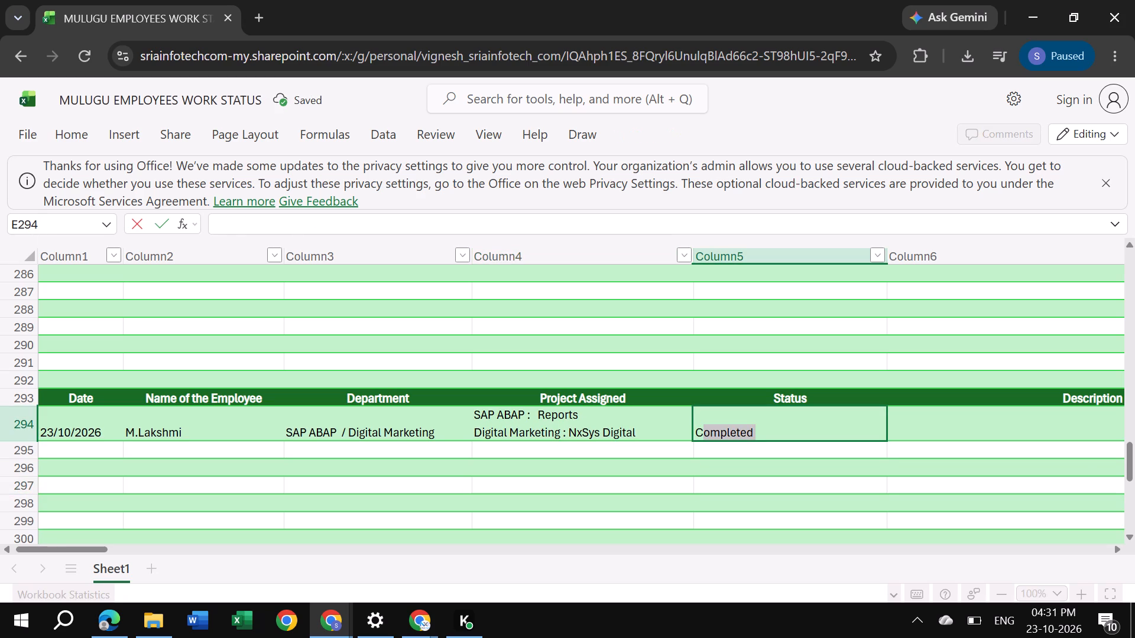
{"action": "key", "text": "Return"}
Enter "SAP ABAP : Revision on Reports" as the Description in row 294.
{"action": "left_click", "coordinate": [961, 431]}
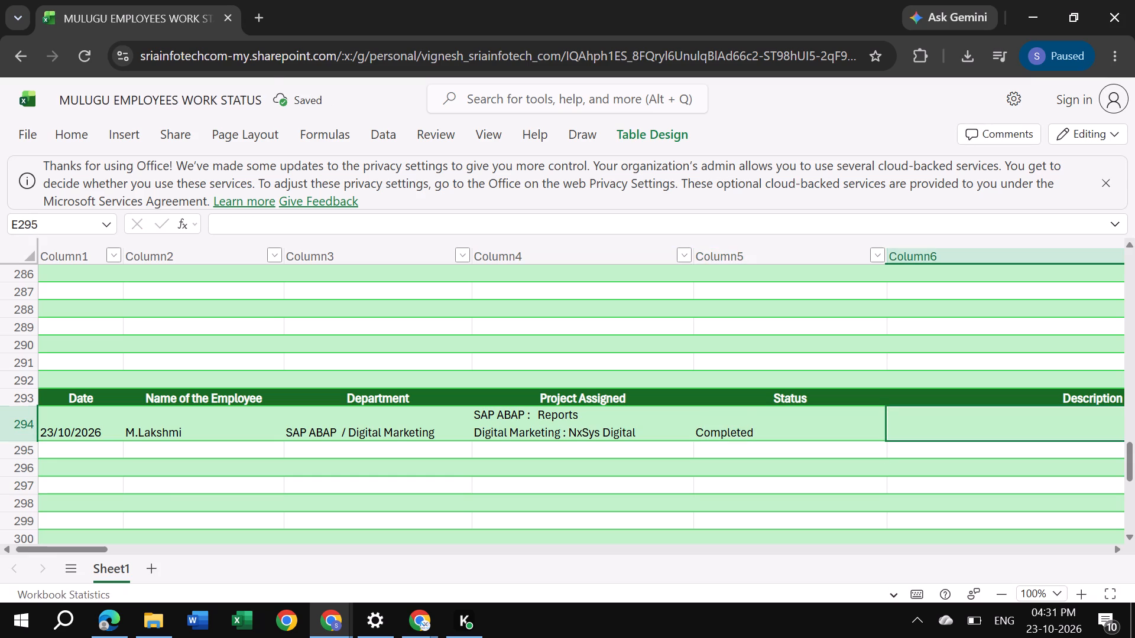
{"action": "double_click", "coordinate": [961, 431]}
{"action": "type", "text": "SA"}
{"action": "type", "text": "P ABAP : Revision on re"}
{"action": "key", "text": "BackSpace"}
{"action": "key", "text": "BackSpace"}
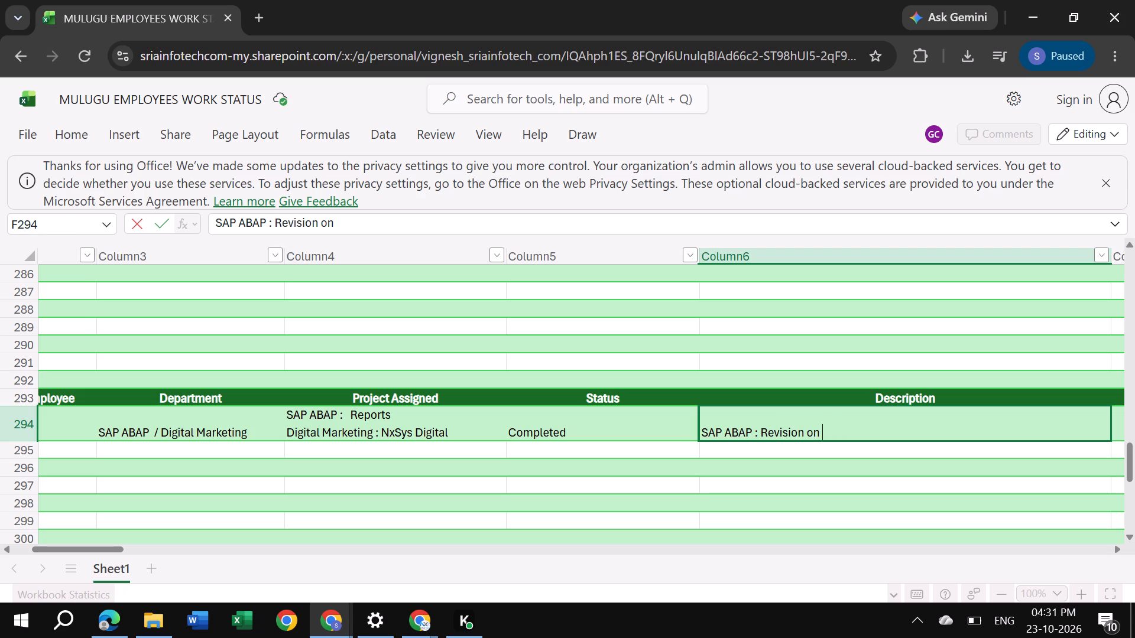
{"action": "type", "text": "Reports"}
{"action": "key", "text": "space"}
{"action": "key", "text": "ctrl+Return"}
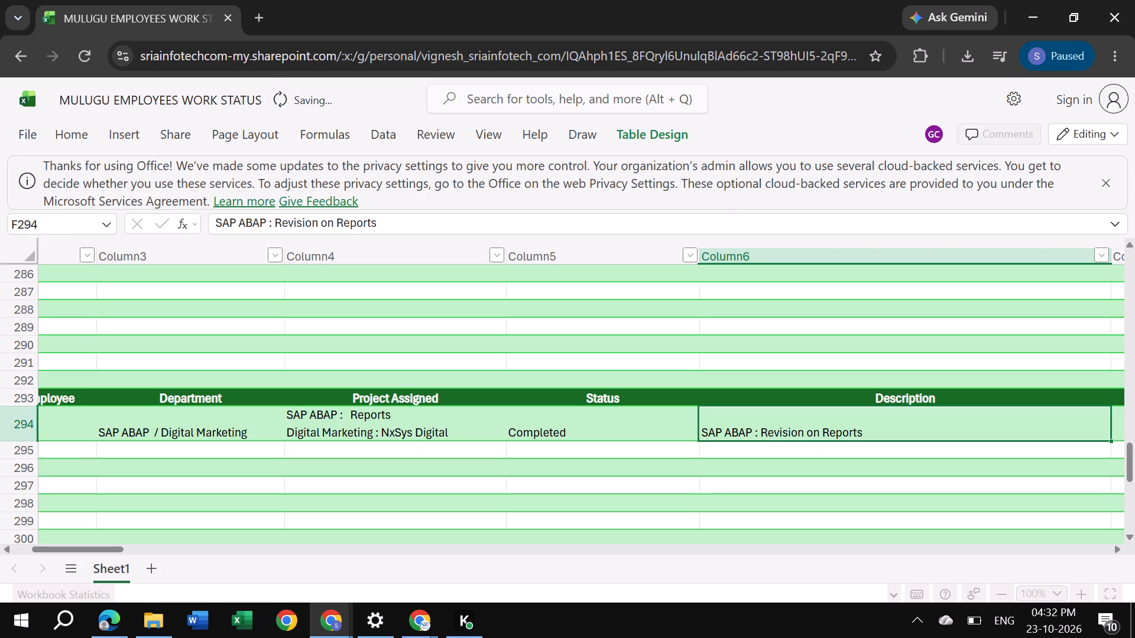
{"action": "double_click", "coordinate": [952, 427]}
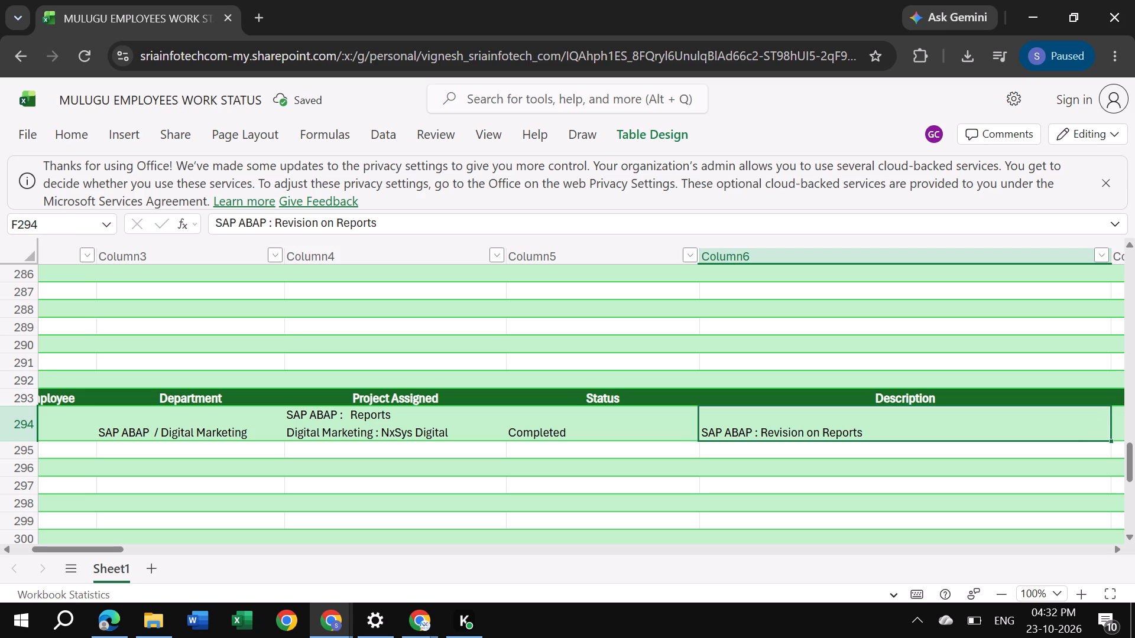
{"action": "key", "text": "Return"}
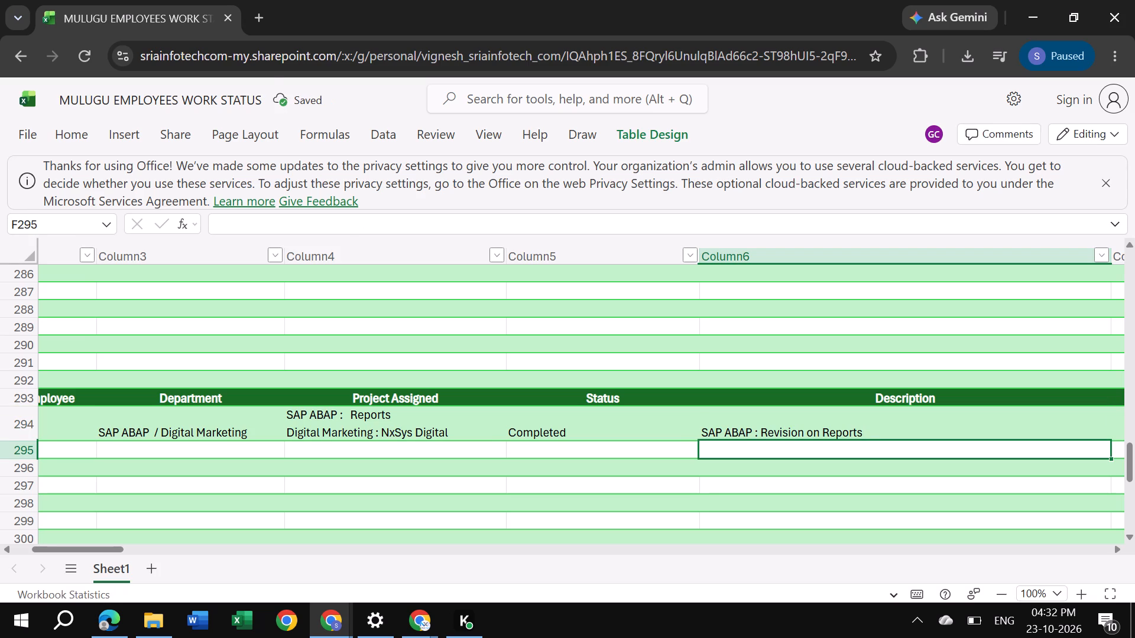
Turn on text wrapping for the Description cell F294.
{"action": "double_click", "coordinate": [928, 426]}
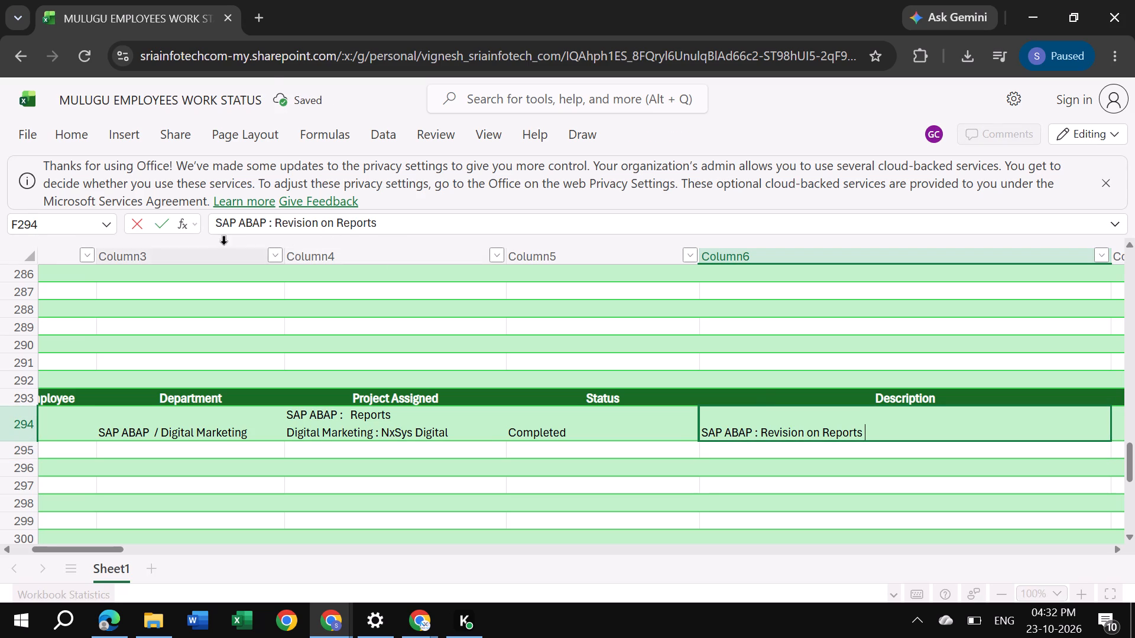
{"action": "left_click", "coordinate": [72, 135]}
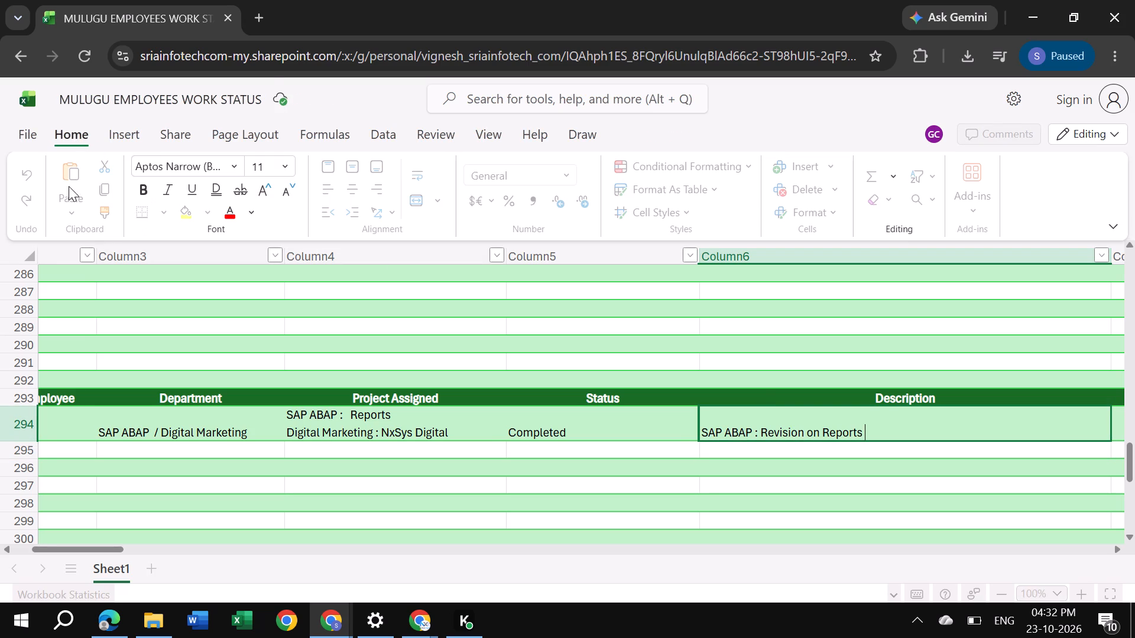
{"action": "left_click", "coordinate": [68, 133]}
{"action": "left_click_drag", "start_coordinate": [69, 194], "coordinate": [24, 112]}
{"action": "left_click", "coordinate": [32, 126]}
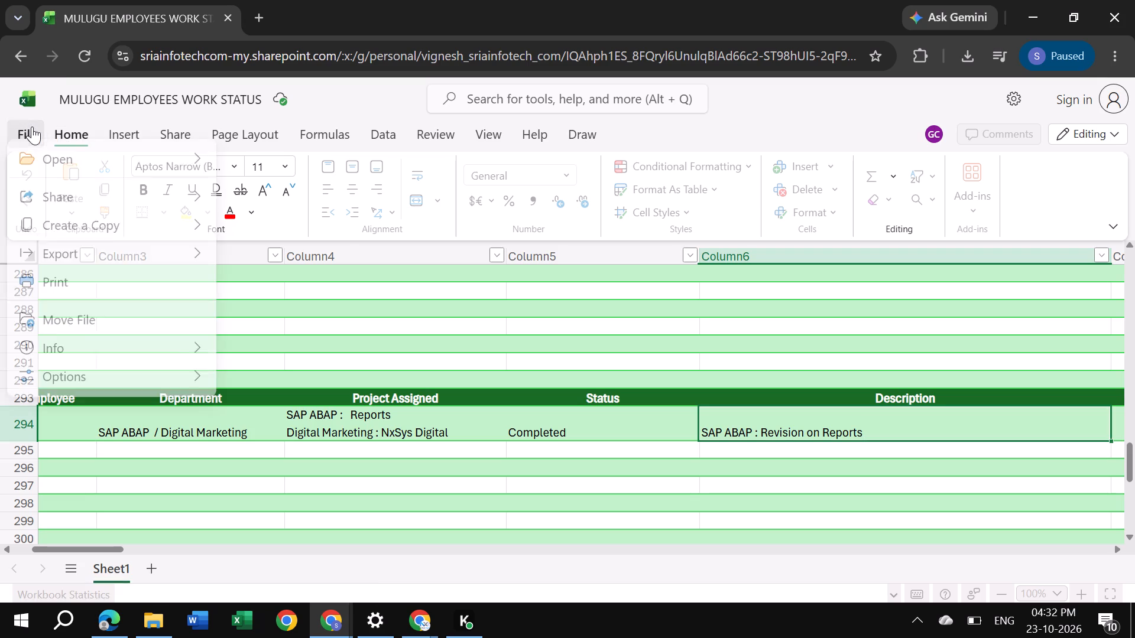
{"action": "left_click", "coordinate": [85, 167]}
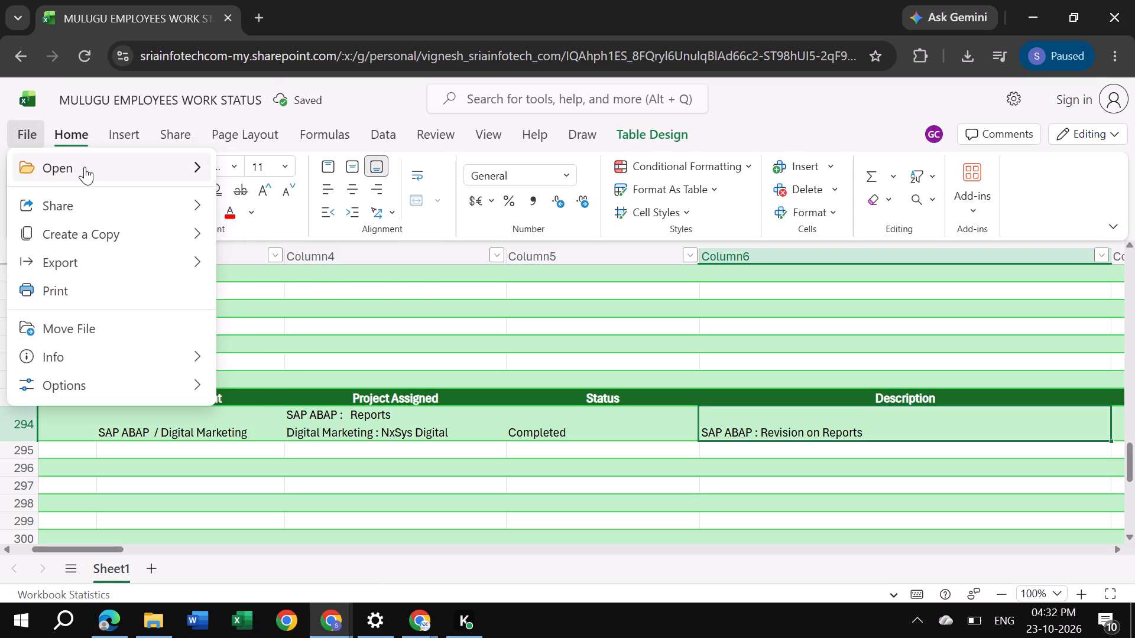
{"action": "left_click", "coordinate": [25, 138]}
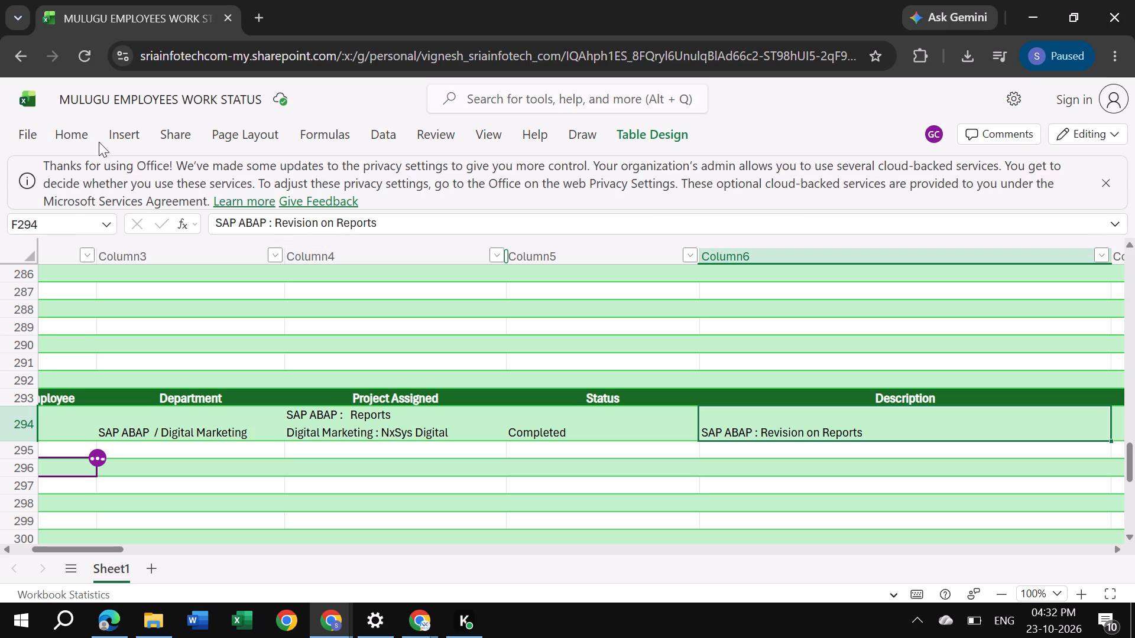
{"action": "left_click", "coordinate": [38, 132]}
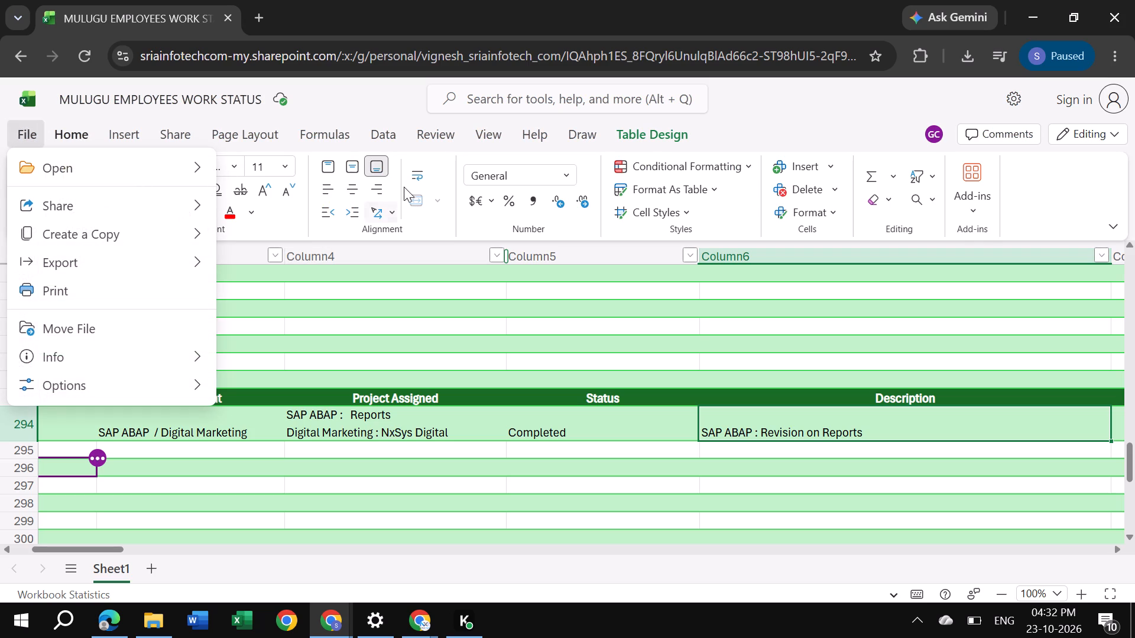
{"action": "left_click", "coordinate": [414, 175]}
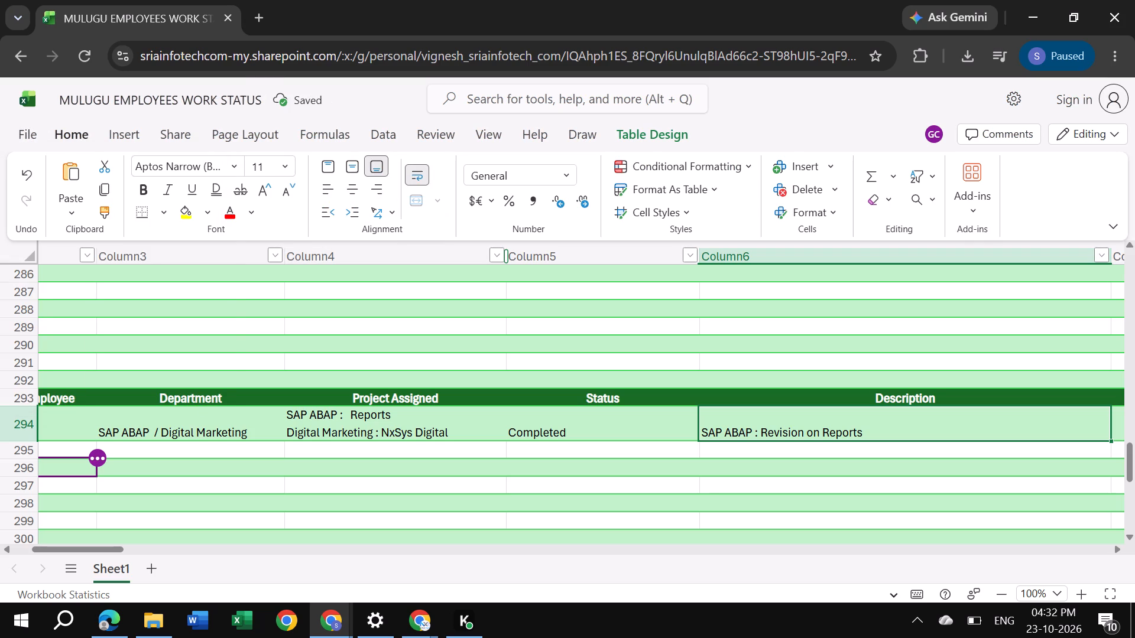
Extend the Description in cell F294 with a period after Reports, followed by "Digital Marketing".
{"action": "double_click", "coordinate": [887, 438]}
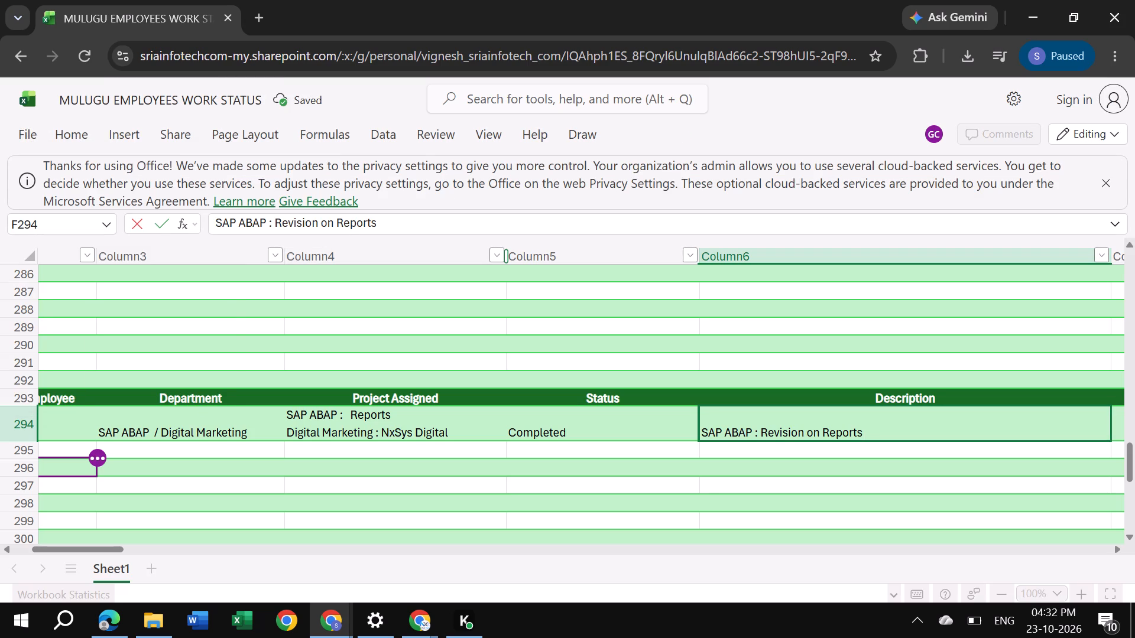
{"action": "key", "text": "BackSpace"}
{"action": "type", "text": "."}
{"action": "key", "text": "space"}
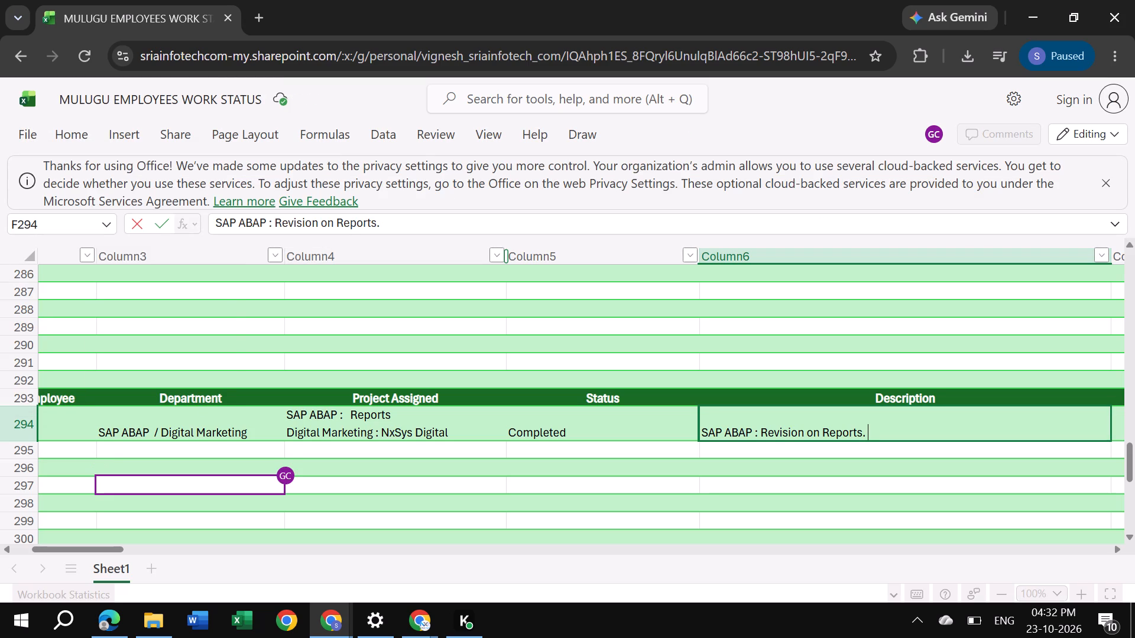
{"action": "key", "text": "shift+d"}
{"action": "type", "text": "igital Marketing"}
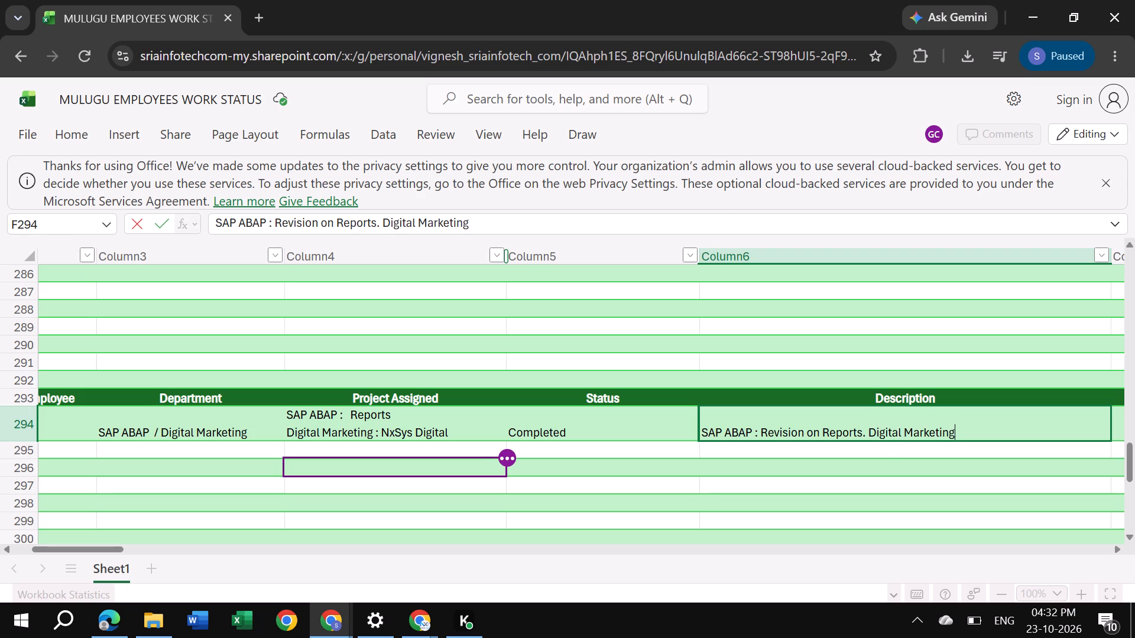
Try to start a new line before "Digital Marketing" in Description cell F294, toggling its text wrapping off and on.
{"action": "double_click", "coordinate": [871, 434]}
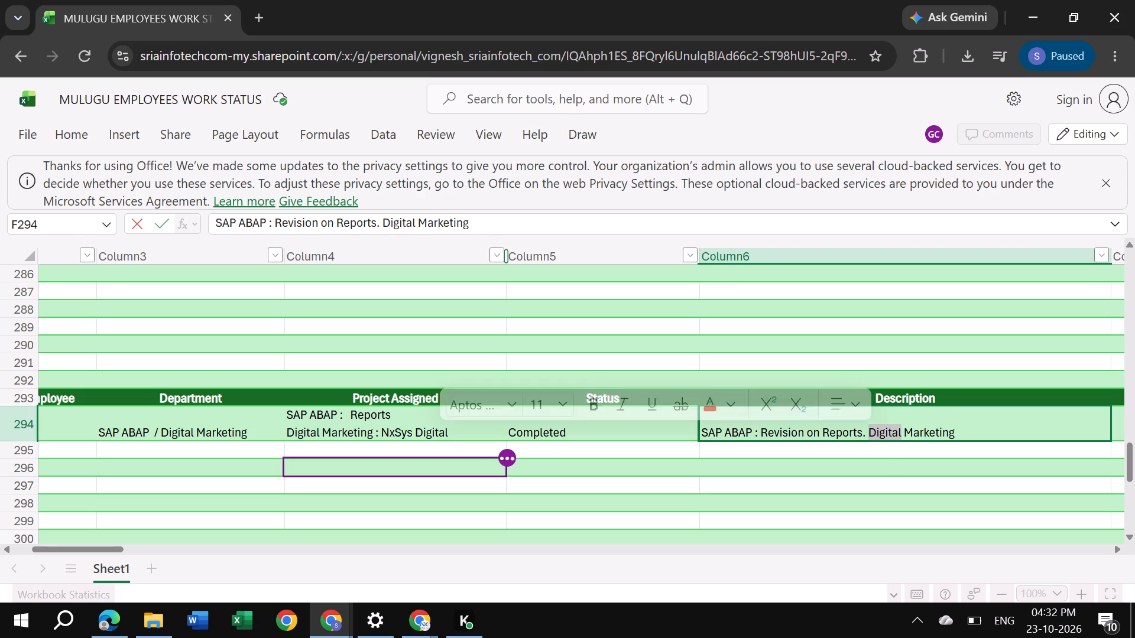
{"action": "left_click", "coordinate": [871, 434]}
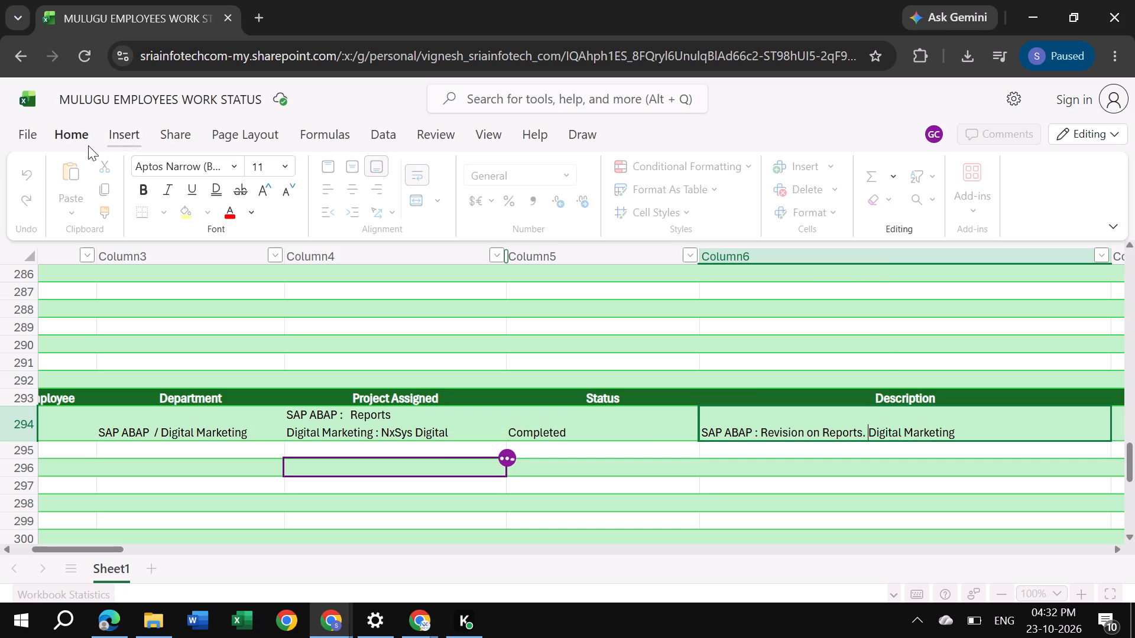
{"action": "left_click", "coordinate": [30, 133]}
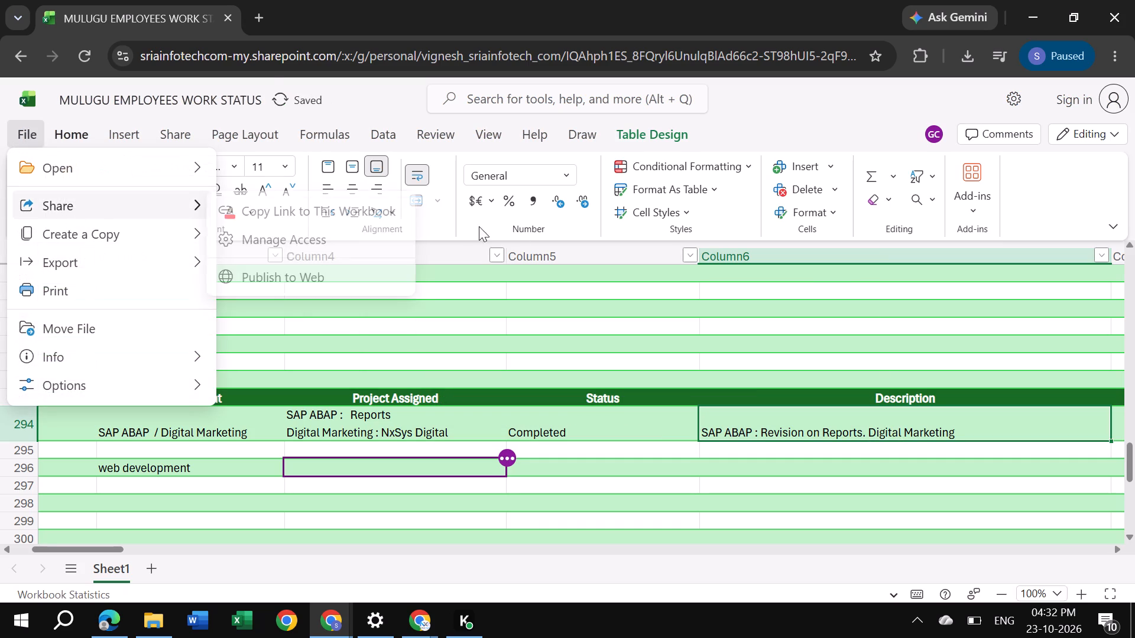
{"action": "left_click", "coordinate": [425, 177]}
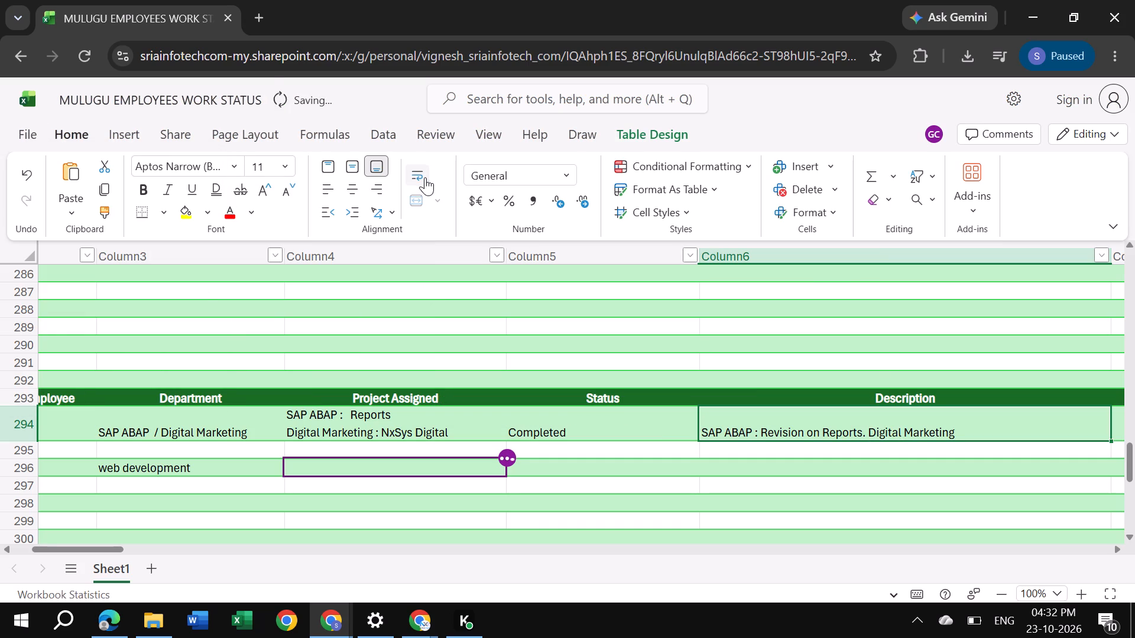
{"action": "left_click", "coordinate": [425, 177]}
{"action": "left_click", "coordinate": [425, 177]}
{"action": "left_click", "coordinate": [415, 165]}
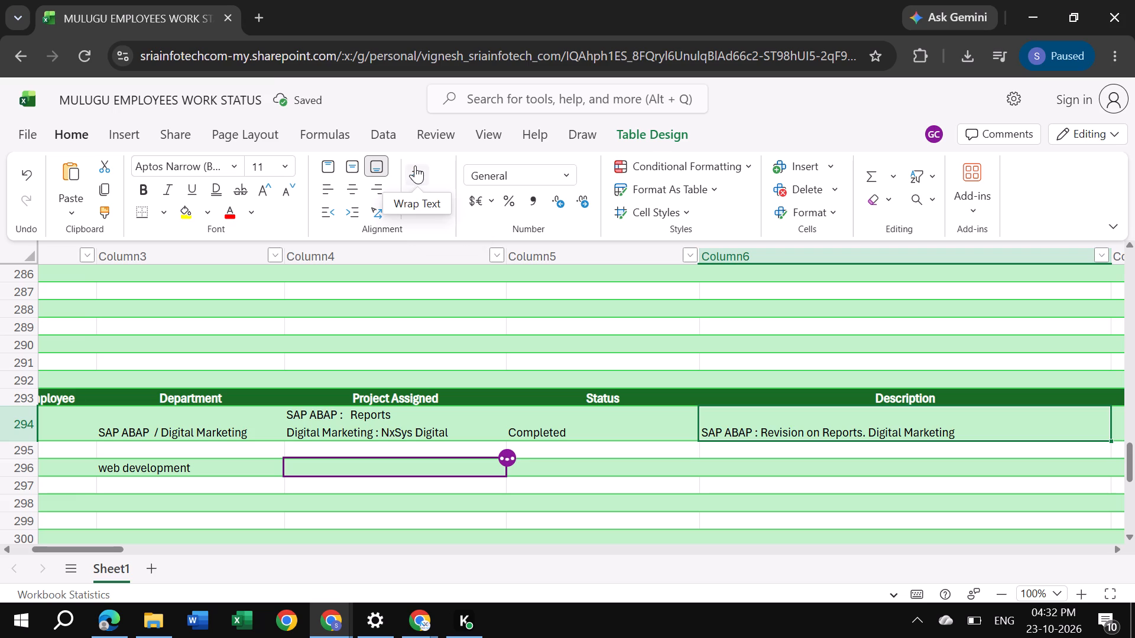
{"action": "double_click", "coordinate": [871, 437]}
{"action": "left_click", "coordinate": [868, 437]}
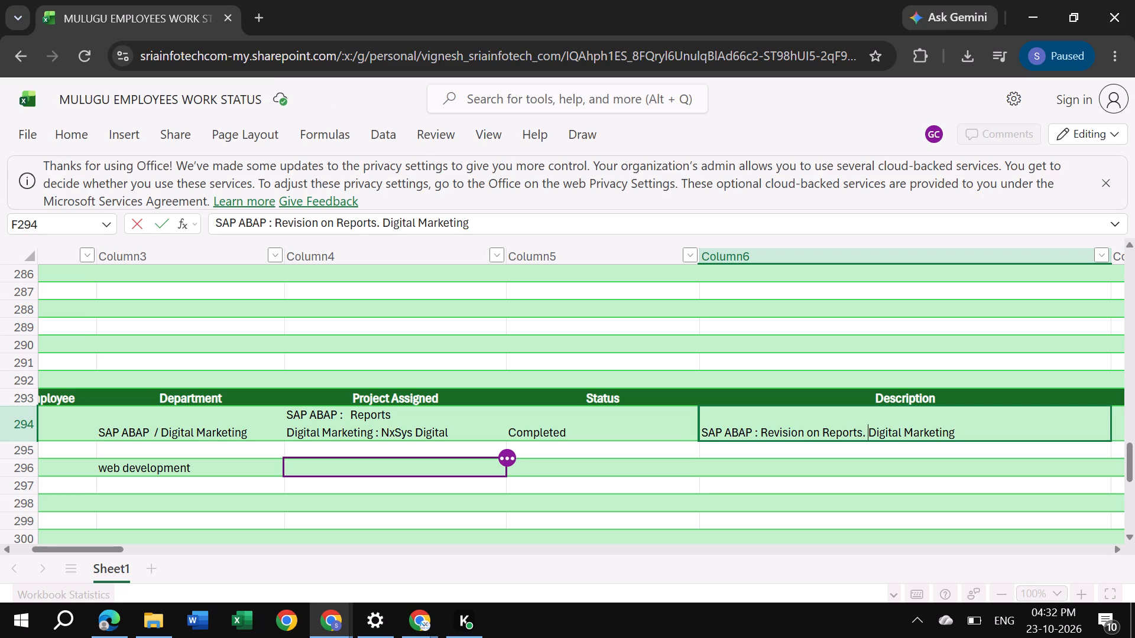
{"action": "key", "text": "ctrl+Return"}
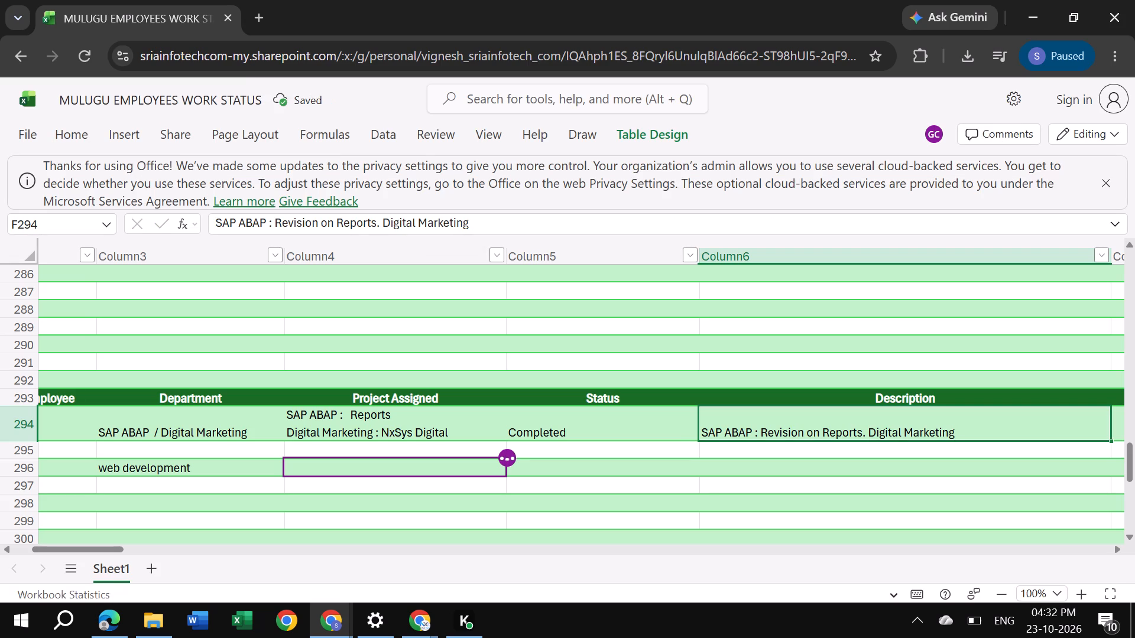
Add a space and a colon after "Digital Marketing" at the end of the Description in cell F294.
{"action": "double_click", "coordinate": [868, 437]}
{"action": "left_click", "coordinate": [957, 431]}
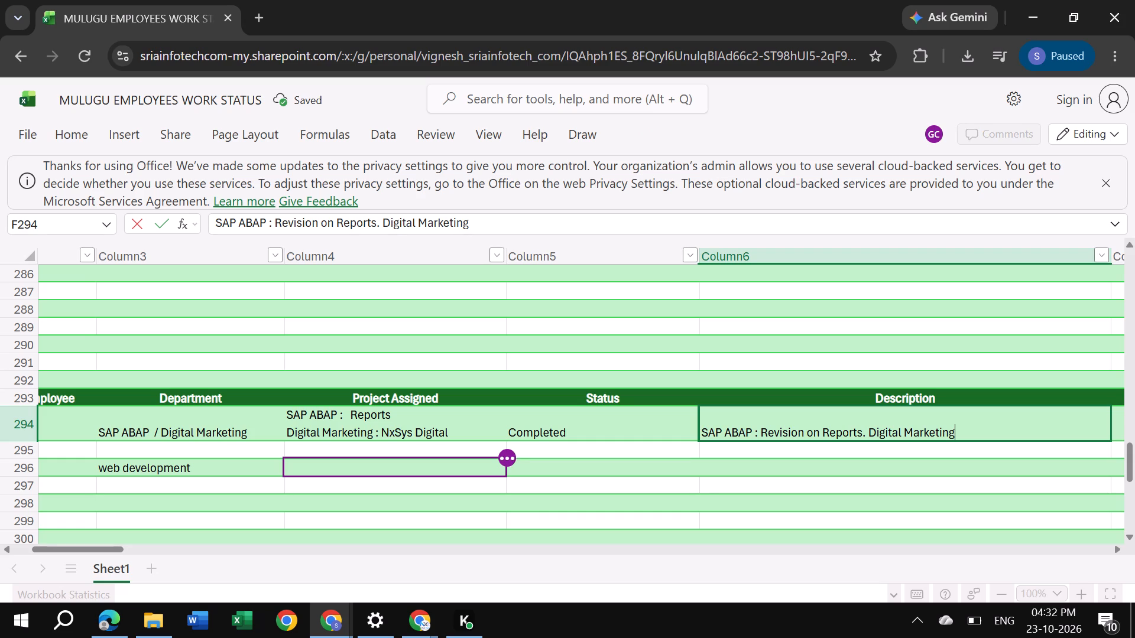
{"action": "key", "text": "space"}
{"action": "type", "text": "\""}
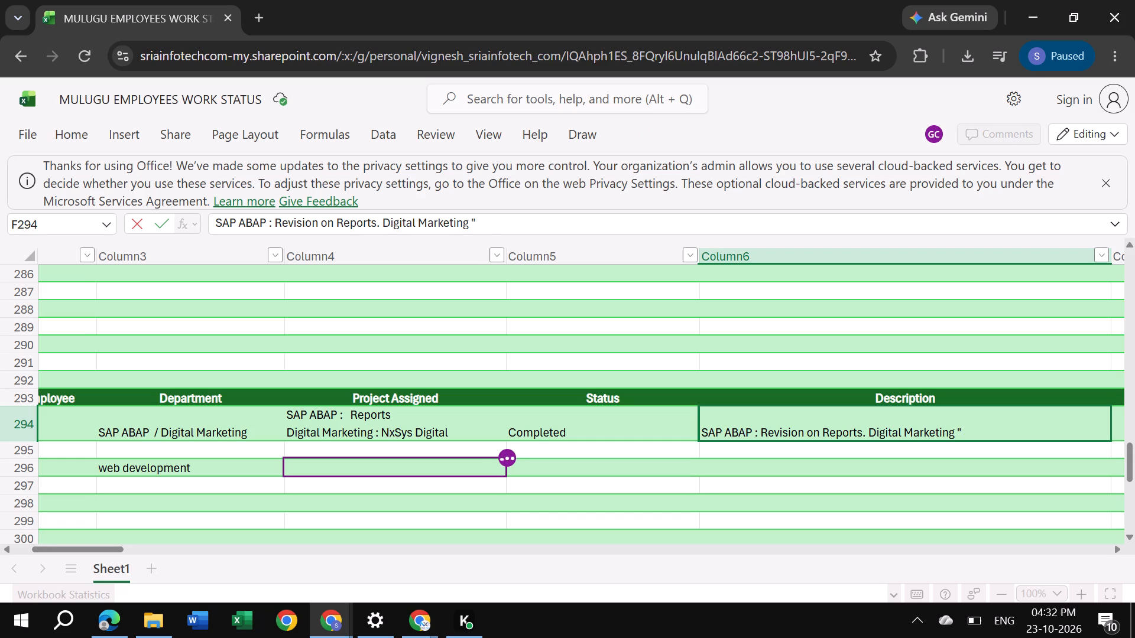
{"action": "key", "text": "BackSpace"}
{"action": "key", "text": "shift+quotedbl"}
{"action": "key", "text": "BackSpace"}
{"action": "key", "text": "shift+colon"}
Copy "Created and published social media posts for NxSys Digital ." from F275's Description and append it after "Digital Marketing :" in F294.
{"action": "scroll", "coordinate": [967, 414], "scroll_direction": "up", "scroll_amount": 3}
{"action": "scroll", "coordinate": [816, 379], "scroll_direction": "up", "scroll_amount": 6}
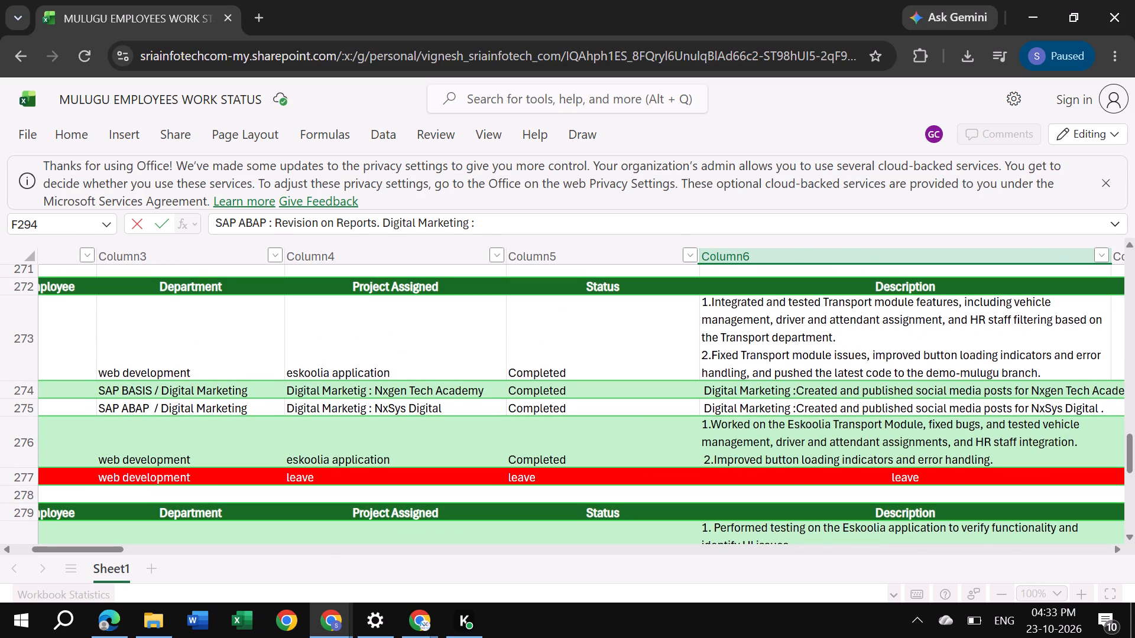
{"action": "scroll", "coordinate": [816, 379], "scroll_direction": "left", "scroll_amount": 2}
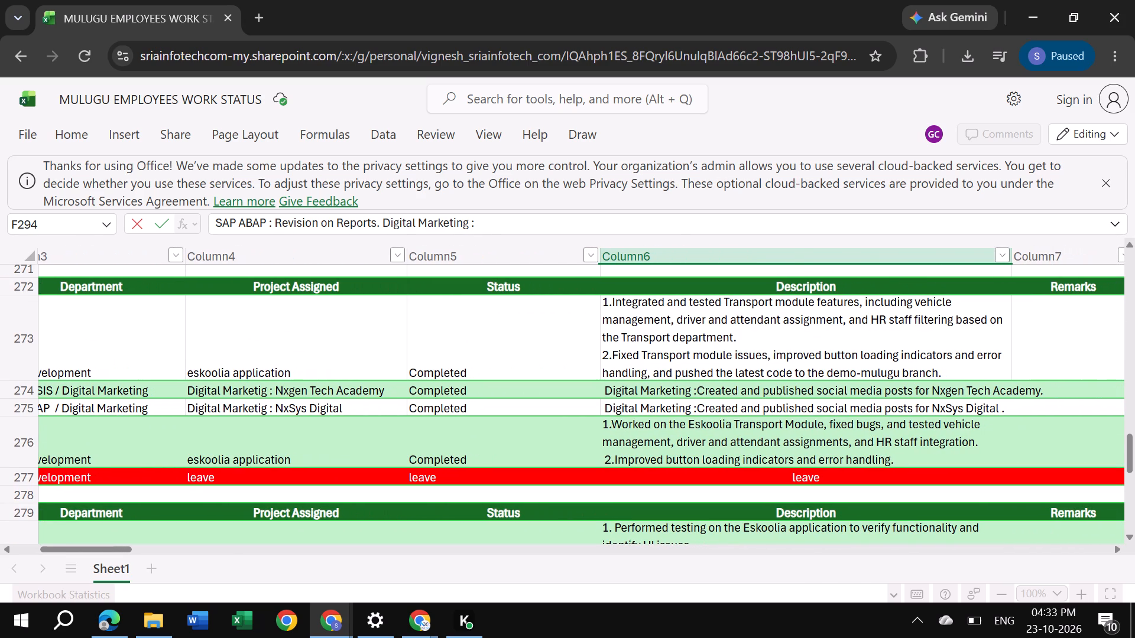
{"action": "double_click", "coordinate": [704, 412]}
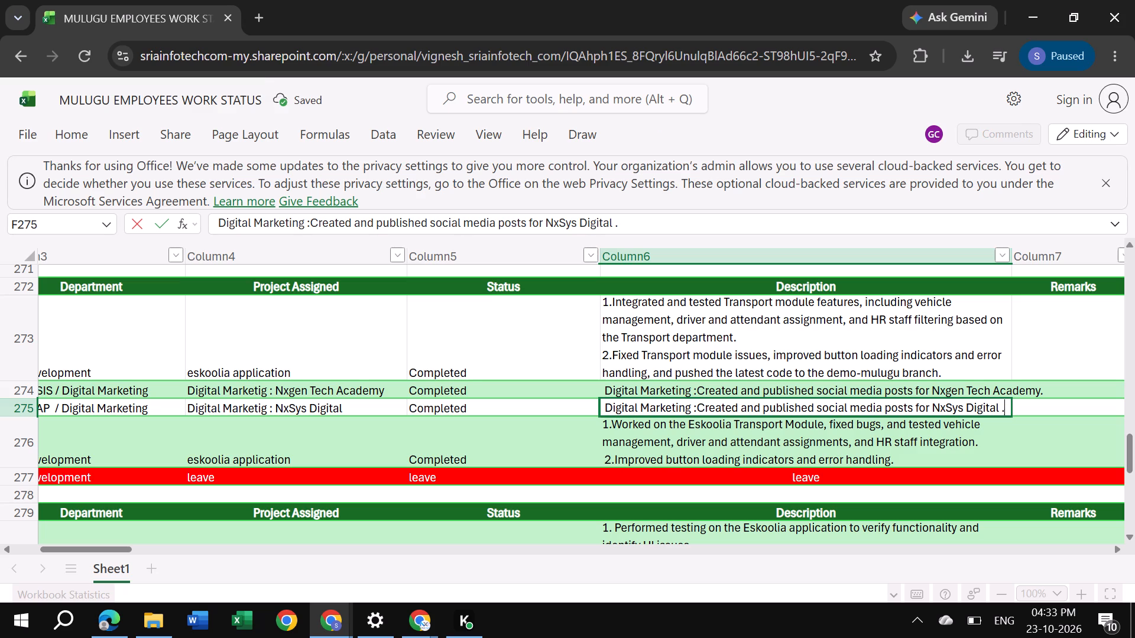
{"action": "left_click_drag", "start_coordinate": [695, 410], "coordinate": [1004, 423]}
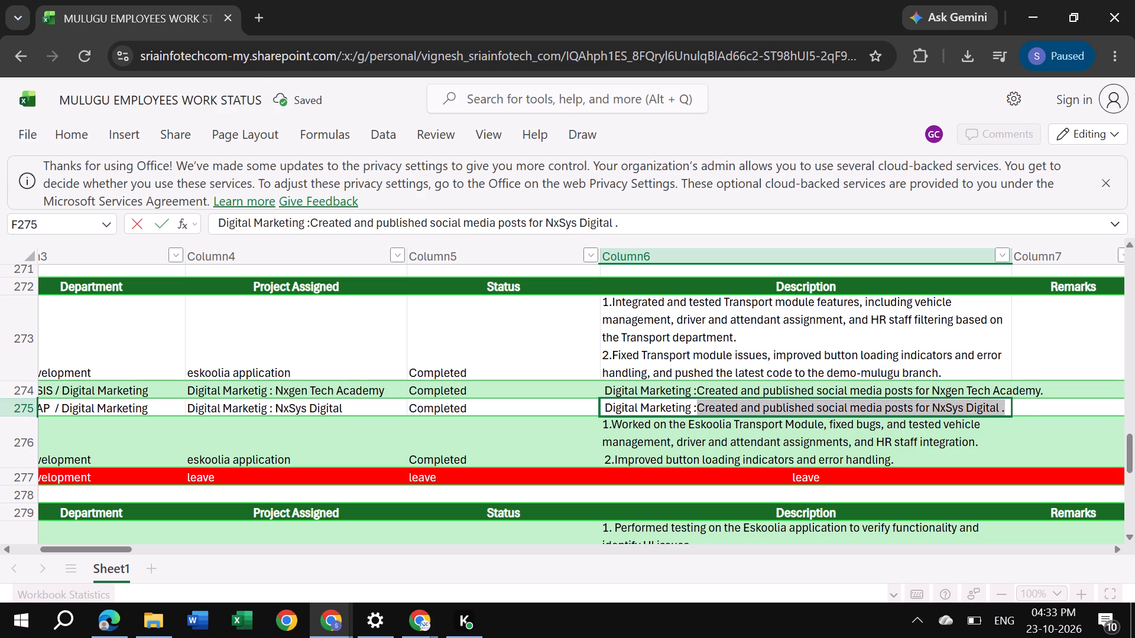
{"action": "left_click_drag", "start_coordinate": [1004, 423], "coordinate": [1006, 423]}
{"action": "key", "text": "ctrl+c"}
{"action": "scroll", "coordinate": [774, 491], "scroll_direction": "down", "scroll_amount": 3}
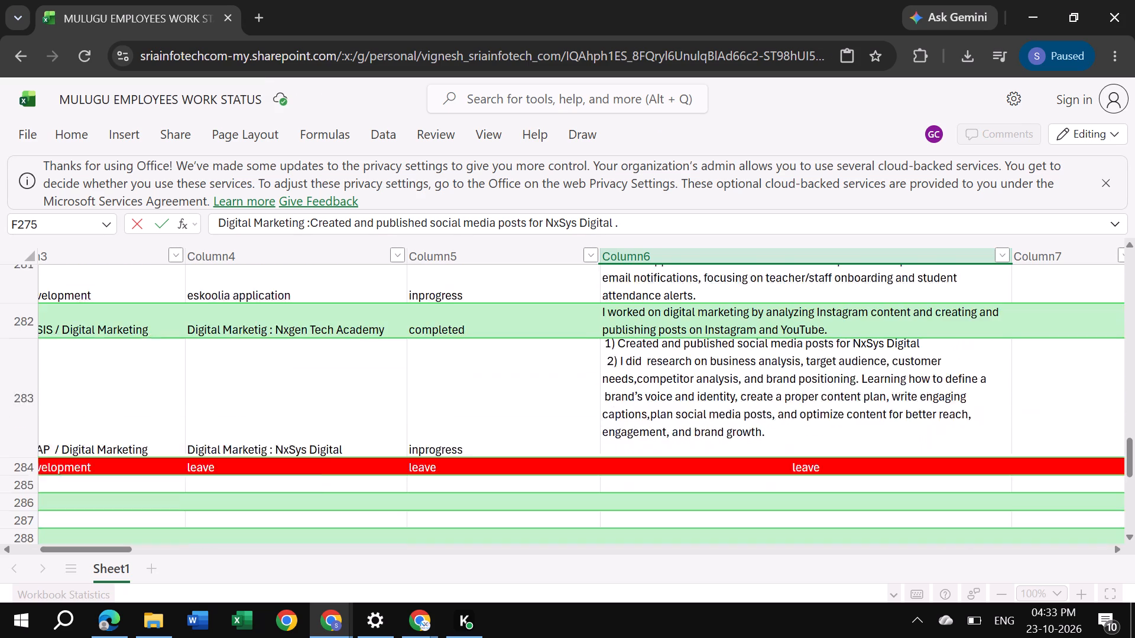
{"action": "scroll", "coordinate": [774, 491], "scroll_direction": "down", "scroll_amount": 4}
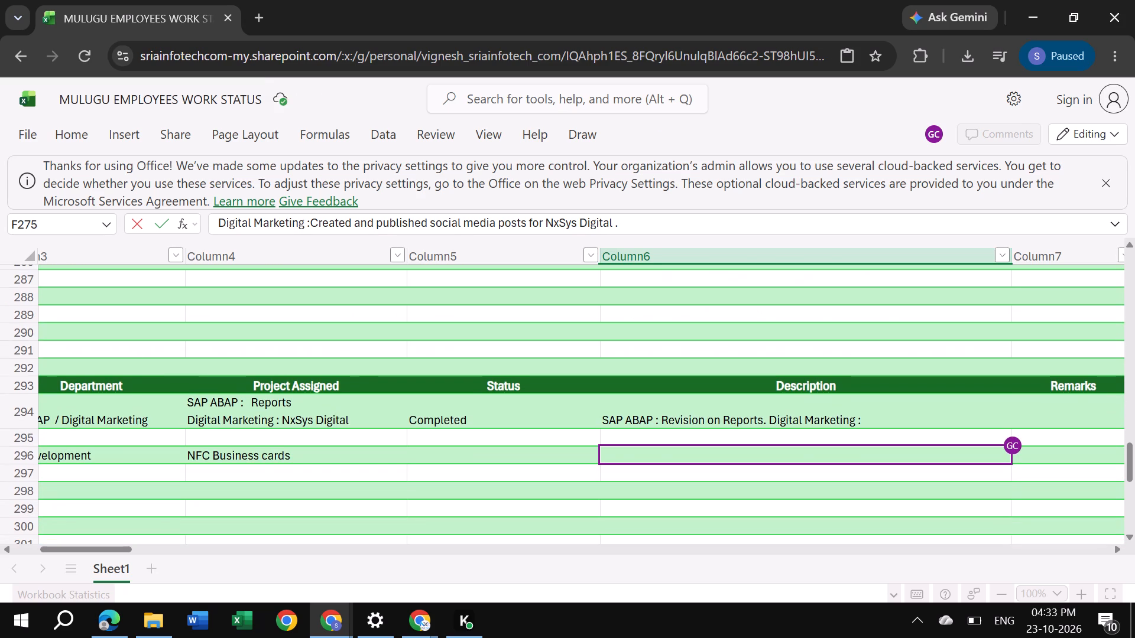
{"action": "double_click", "coordinate": [896, 421]}
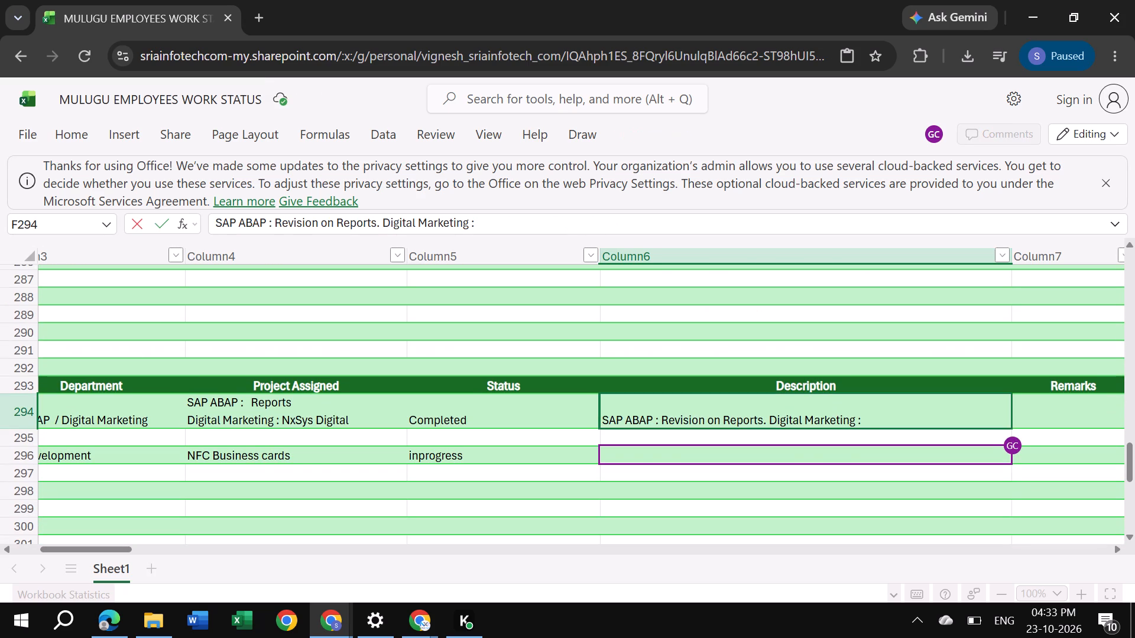
{"action": "key", "text": "space"}
{"action": "key", "text": "ctrl+v"}
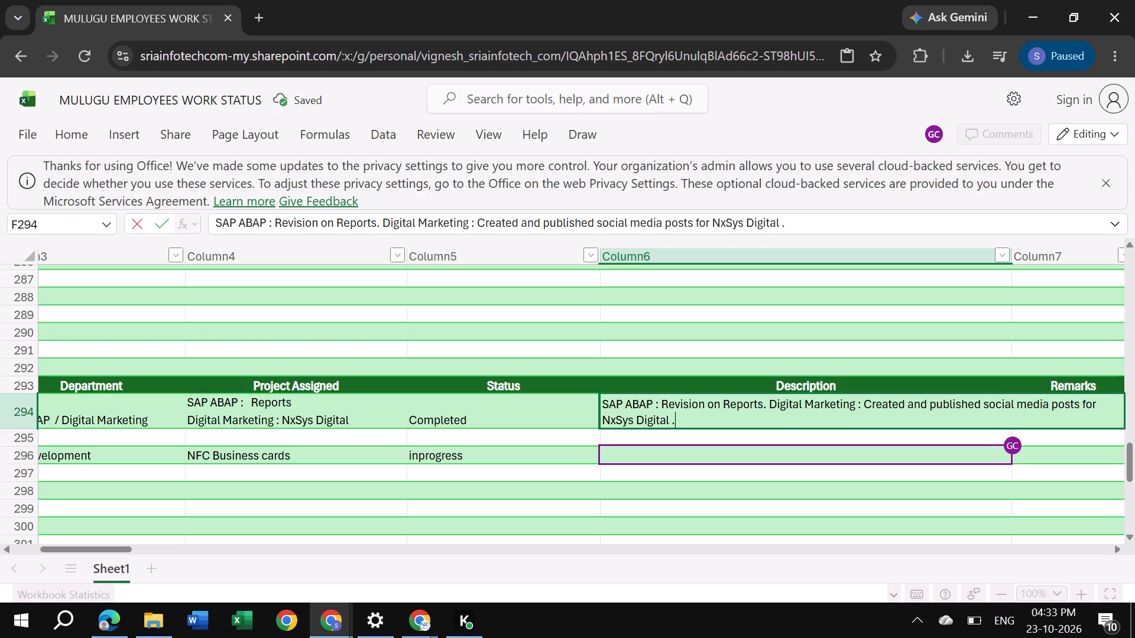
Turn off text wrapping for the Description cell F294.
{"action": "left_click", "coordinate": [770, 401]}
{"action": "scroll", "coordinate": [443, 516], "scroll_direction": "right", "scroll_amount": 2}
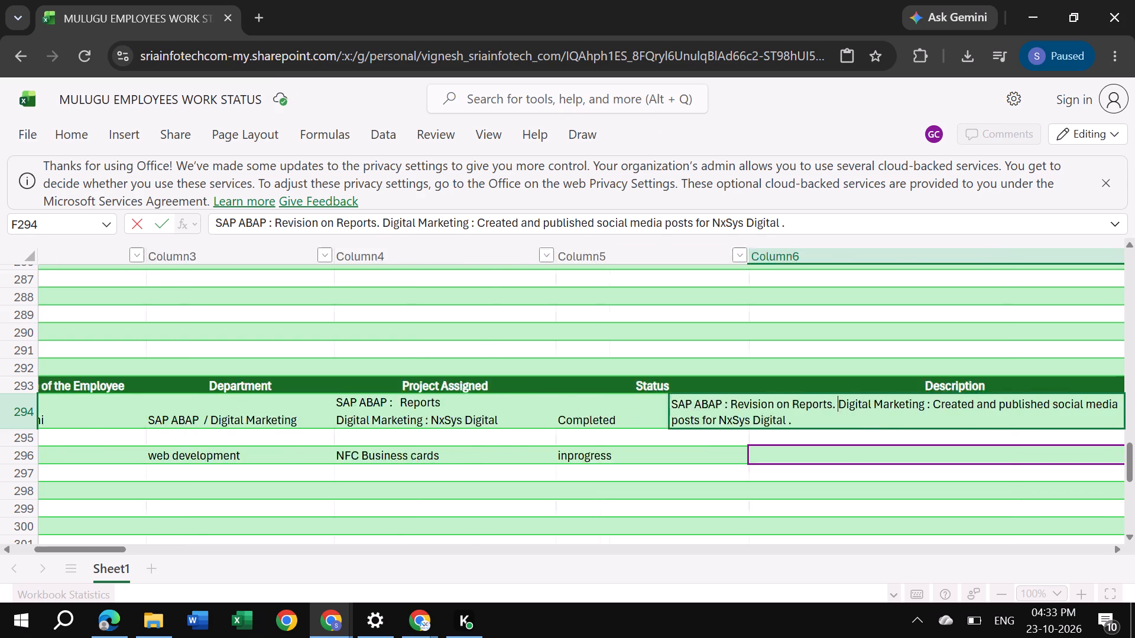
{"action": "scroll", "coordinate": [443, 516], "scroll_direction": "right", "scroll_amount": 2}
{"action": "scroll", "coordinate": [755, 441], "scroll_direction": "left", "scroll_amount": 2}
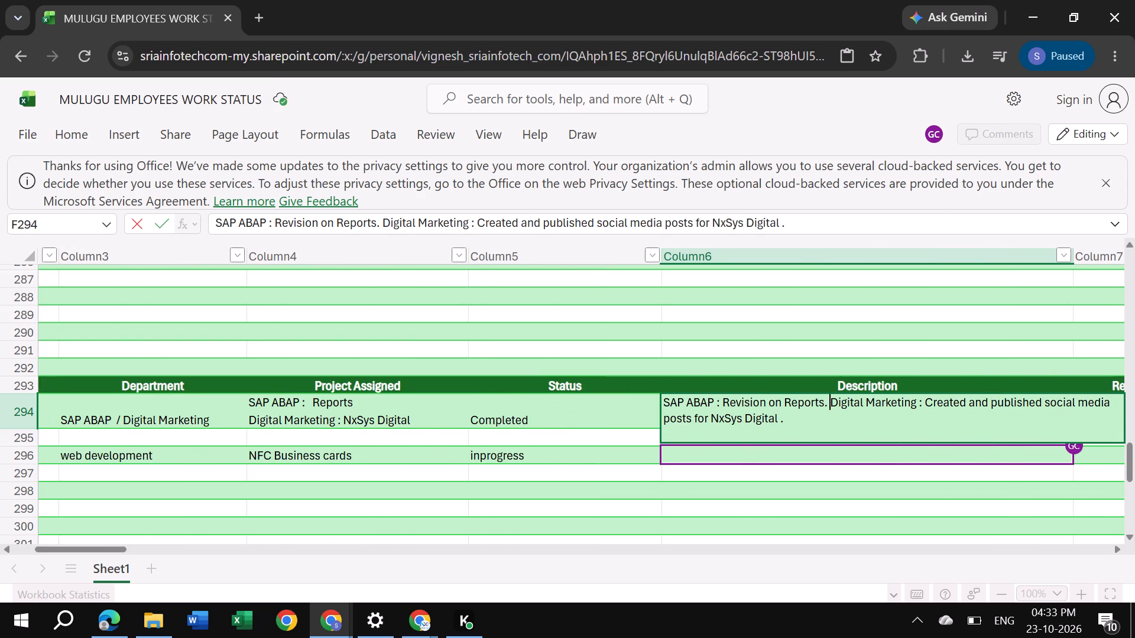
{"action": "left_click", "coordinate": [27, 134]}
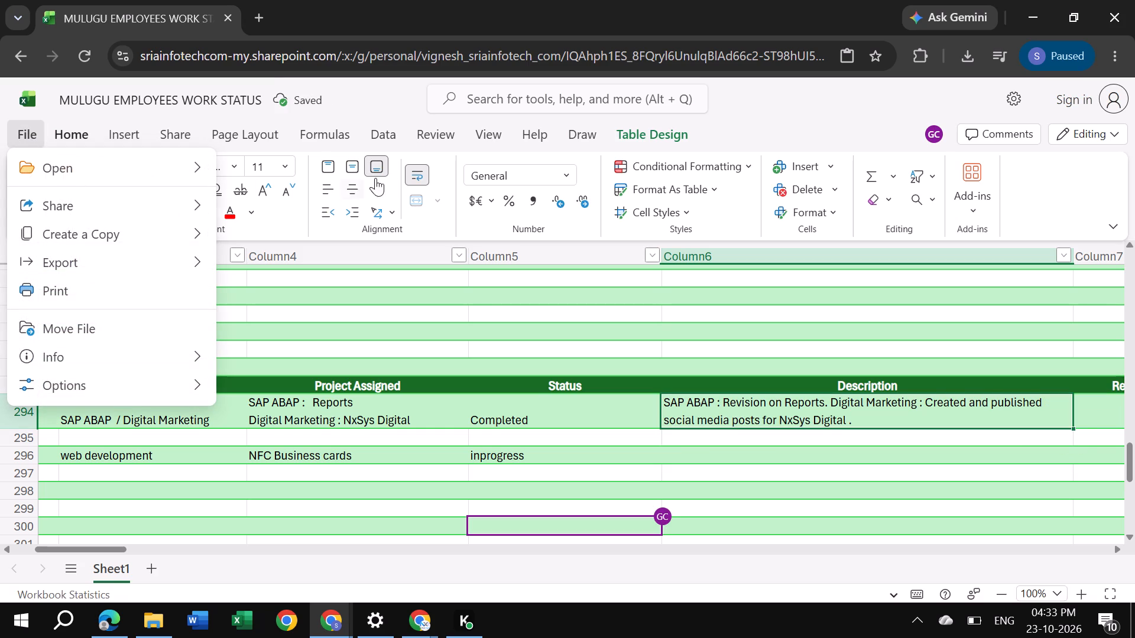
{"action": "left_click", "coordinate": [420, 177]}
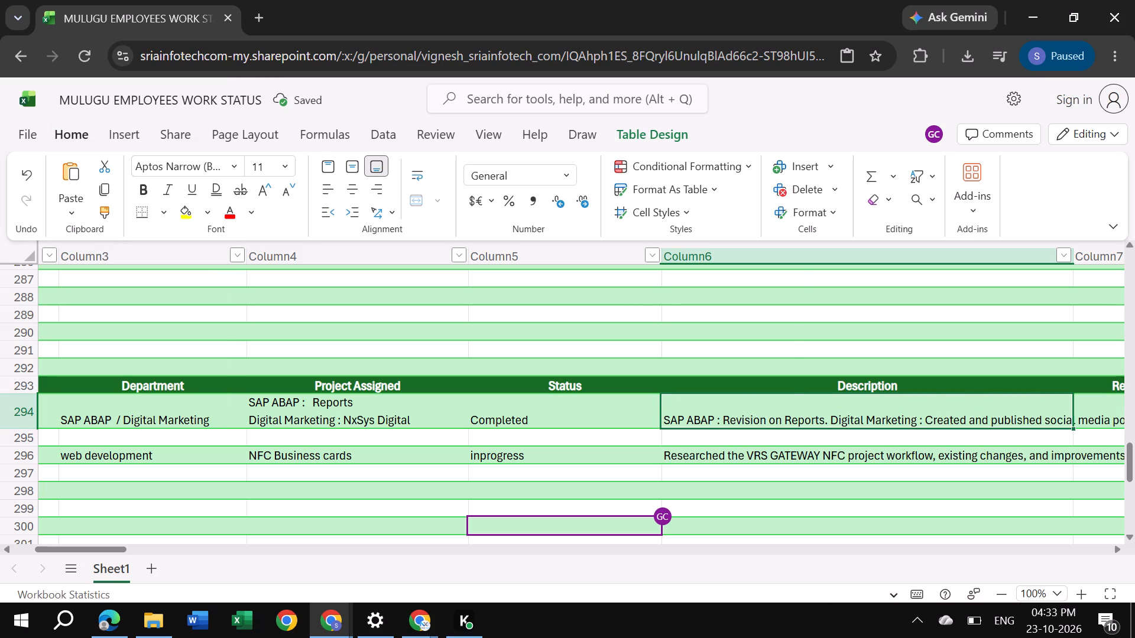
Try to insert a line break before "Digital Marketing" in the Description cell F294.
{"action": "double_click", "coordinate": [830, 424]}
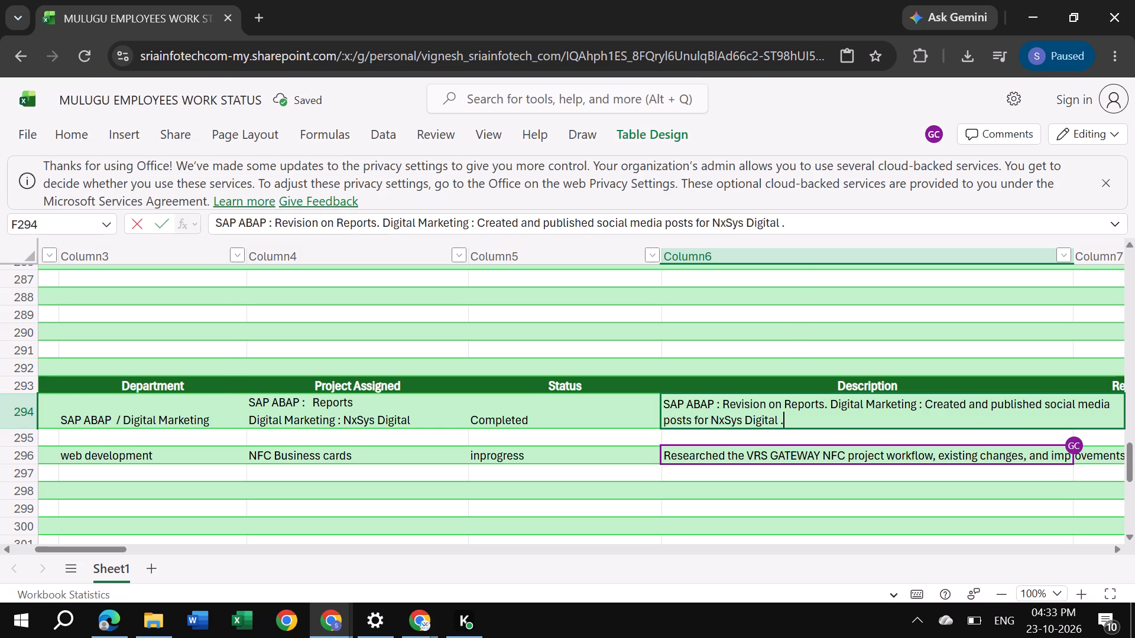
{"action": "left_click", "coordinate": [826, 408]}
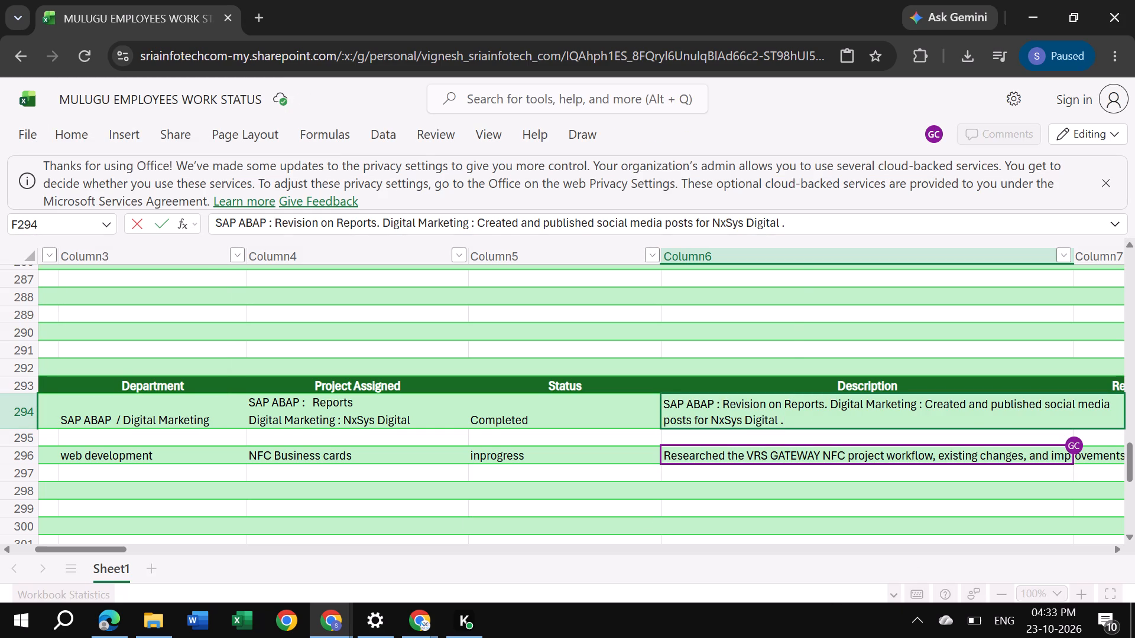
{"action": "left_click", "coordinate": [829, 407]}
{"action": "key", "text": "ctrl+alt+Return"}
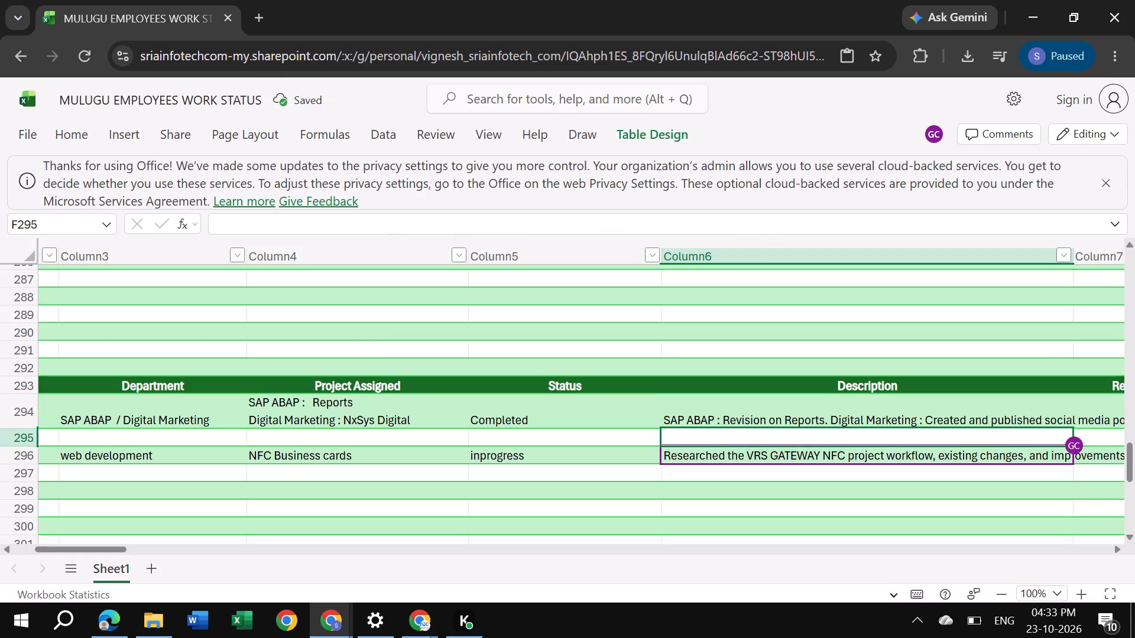
Insert 20 extra spaces between "Reports." and "Digital Marketing" in the Description cell F294 to separate the two entries.
{"action": "double_click", "coordinate": [826, 415]}
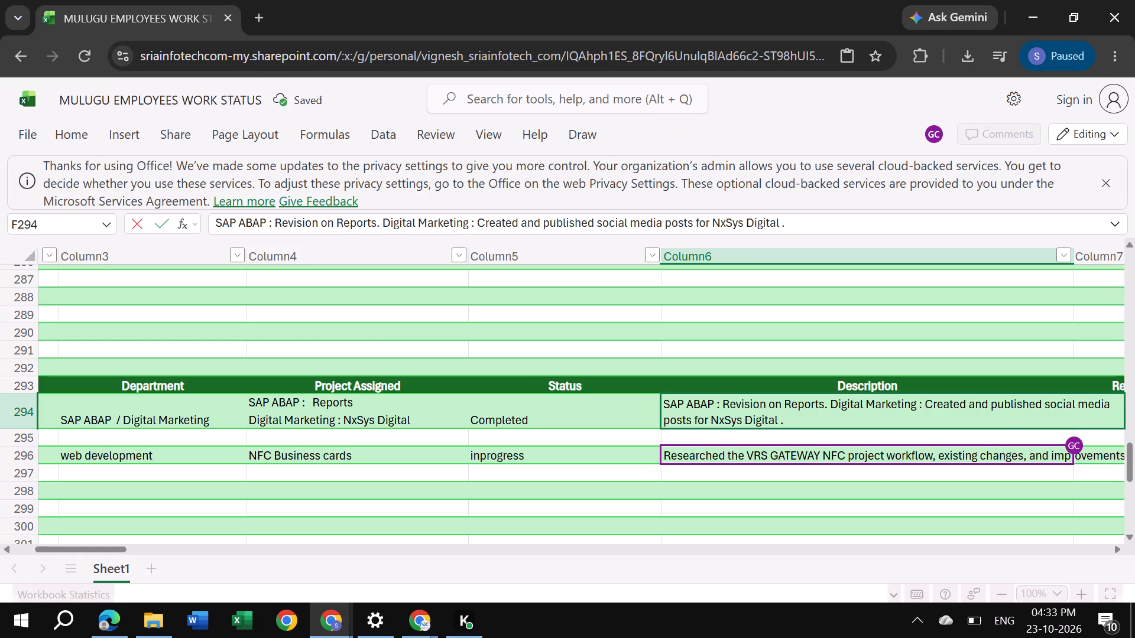
{"action": "left_click", "coordinate": [831, 406]}
{"action": "key", "text": "space"}
{"action": "key", "text": "space"}
{"action": "key", "text": "space"}
{"action": "key", "text": "space"}
{"action": "key", "text": "space"}
{"action": "key", "text": "space"}
{"action": "key", "text": "space"}
{"action": "key", "text": "space"}
{"action": "key", "text": "space"}
{"action": "key", "text": "space"}
{"action": "key", "text": "space"}
{"action": "key", "text": "space"}
{"action": "key", "text": "space"}
{"action": "key", "text": "space"}
{"action": "key", "text": "space"}
{"action": "key", "text": "space"}
{"action": "key", "text": "space"}
{"action": "key", "text": "space"}
{"action": "key", "text": "space"}
{"action": "key", "text": "space"}
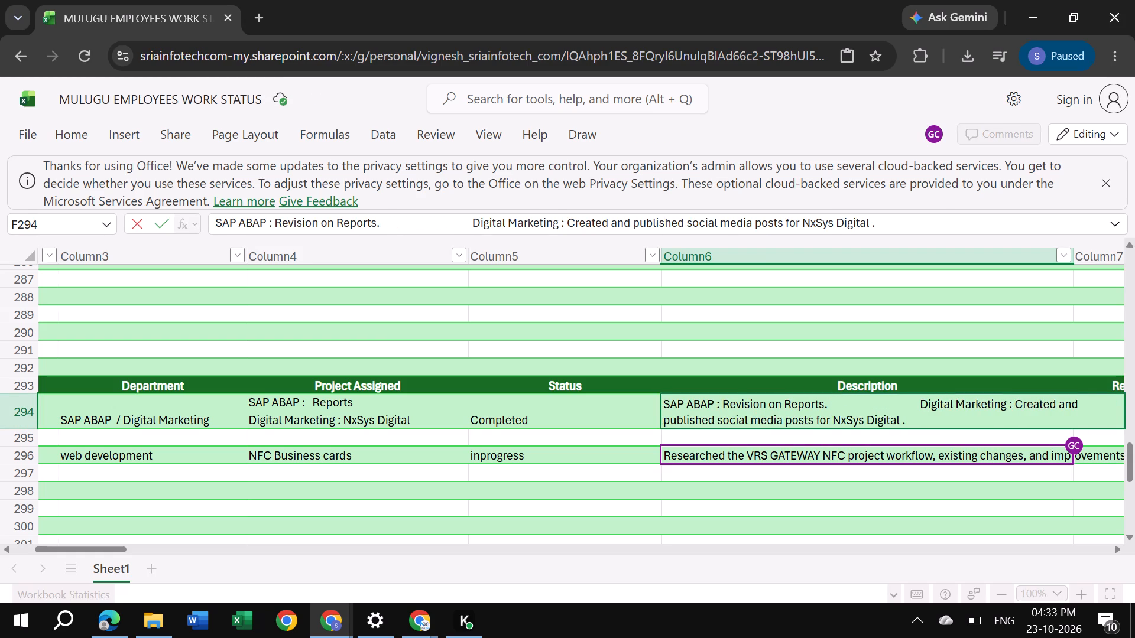
Turn on text wrapping for the Description cell F294.
{"action": "left_click", "coordinate": [41, 143]}
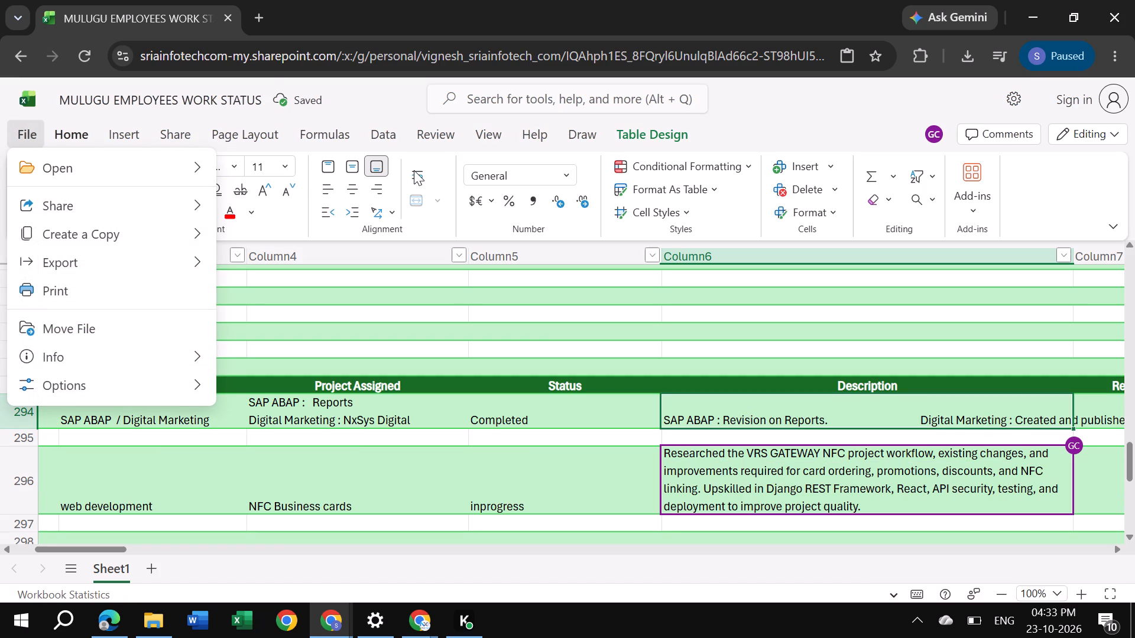
{"action": "left_click", "coordinate": [414, 170]}
{"action": "left_click", "coordinate": [414, 170]}
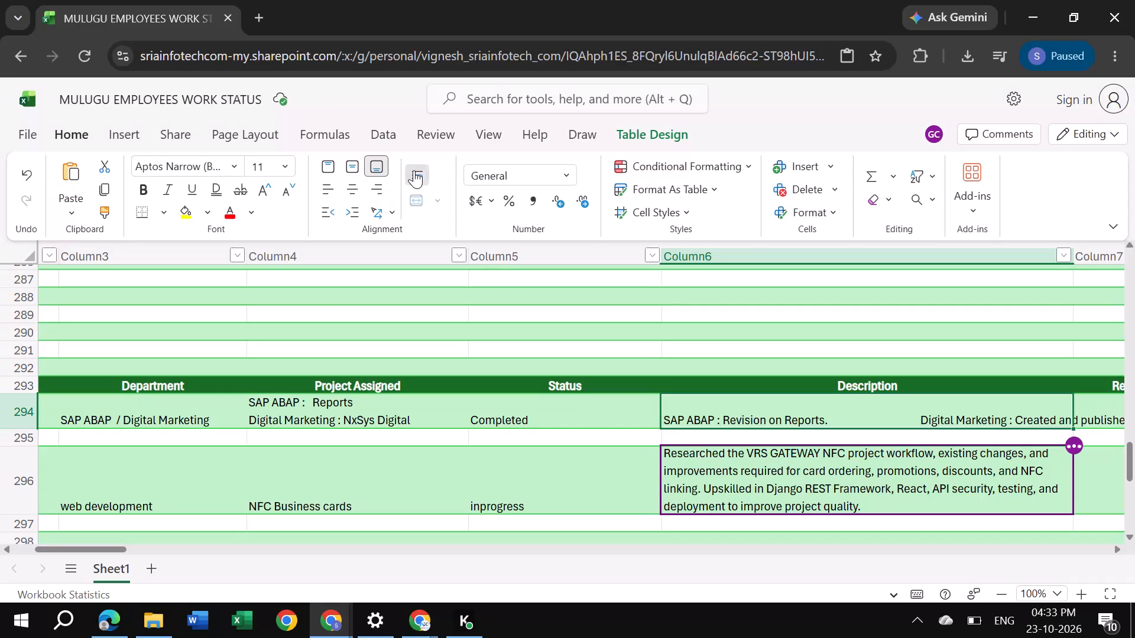
{"action": "left_click", "coordinate": [414, 170]}
{"action": "left_click", "coordinate": [414, 170]}
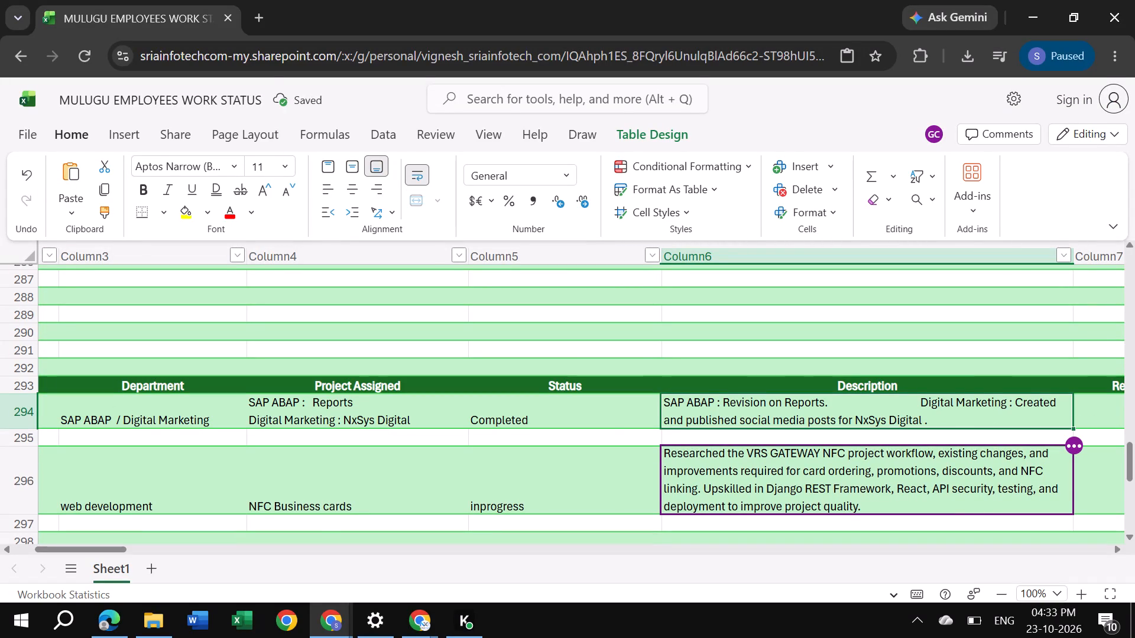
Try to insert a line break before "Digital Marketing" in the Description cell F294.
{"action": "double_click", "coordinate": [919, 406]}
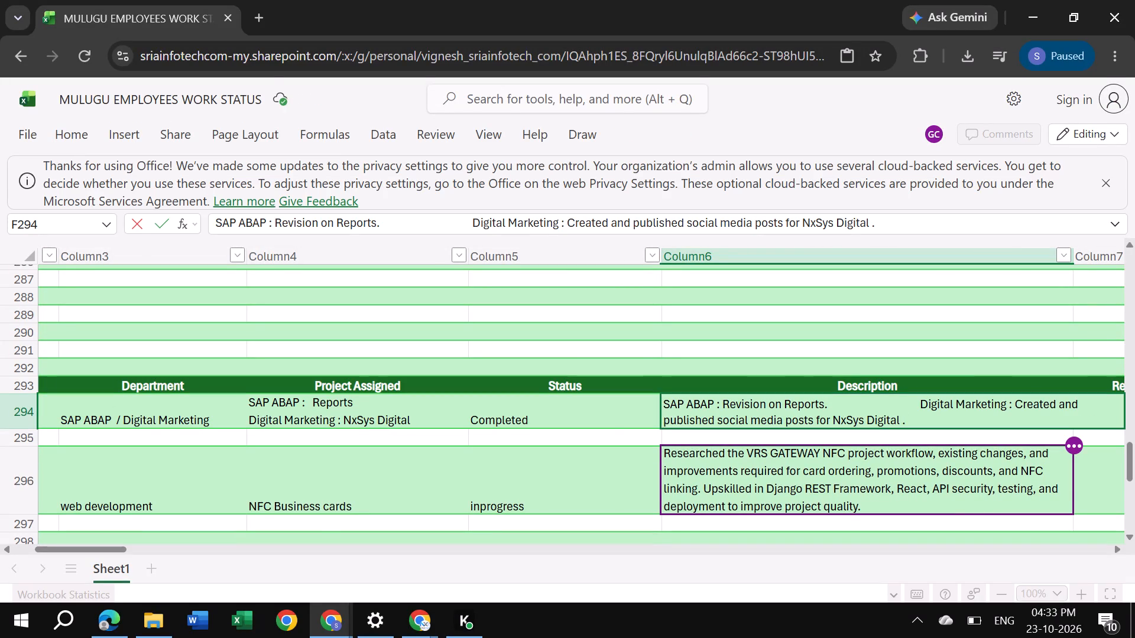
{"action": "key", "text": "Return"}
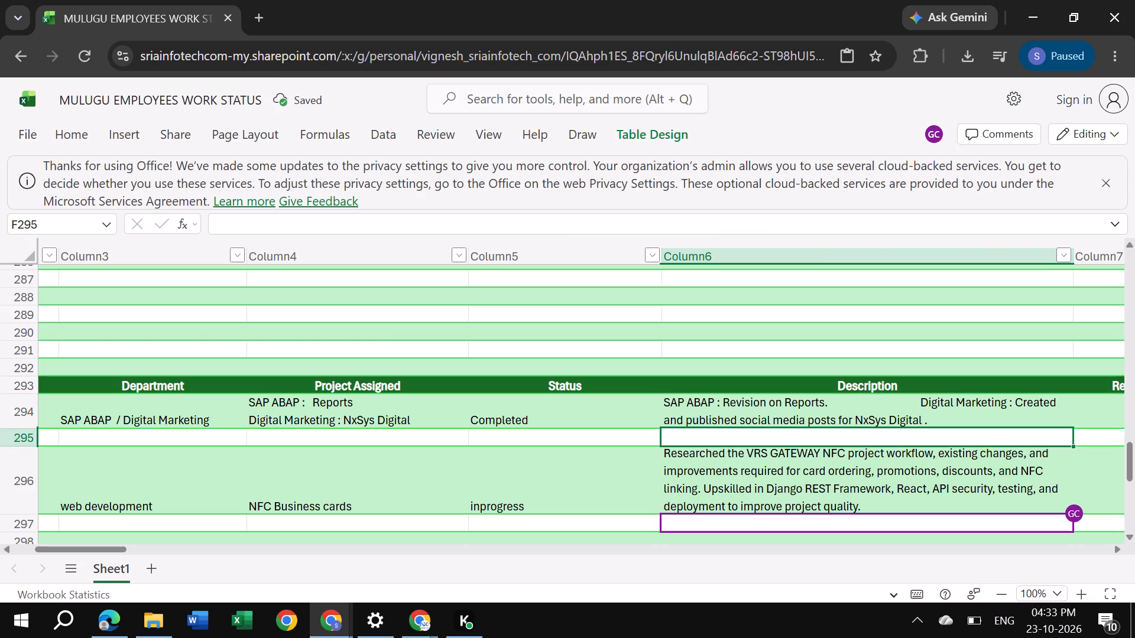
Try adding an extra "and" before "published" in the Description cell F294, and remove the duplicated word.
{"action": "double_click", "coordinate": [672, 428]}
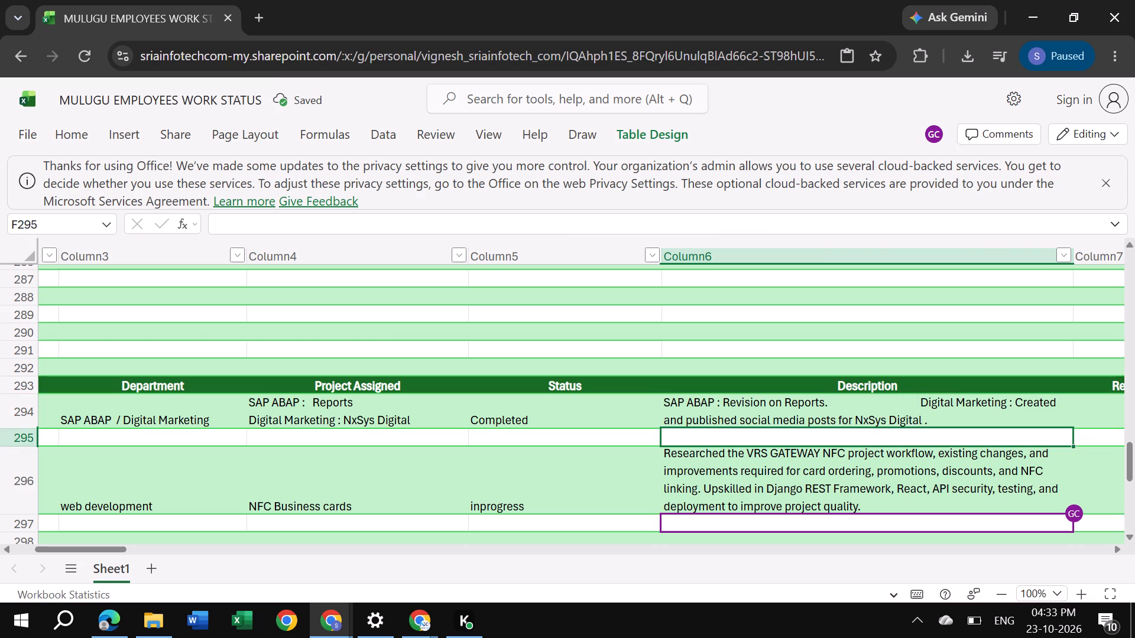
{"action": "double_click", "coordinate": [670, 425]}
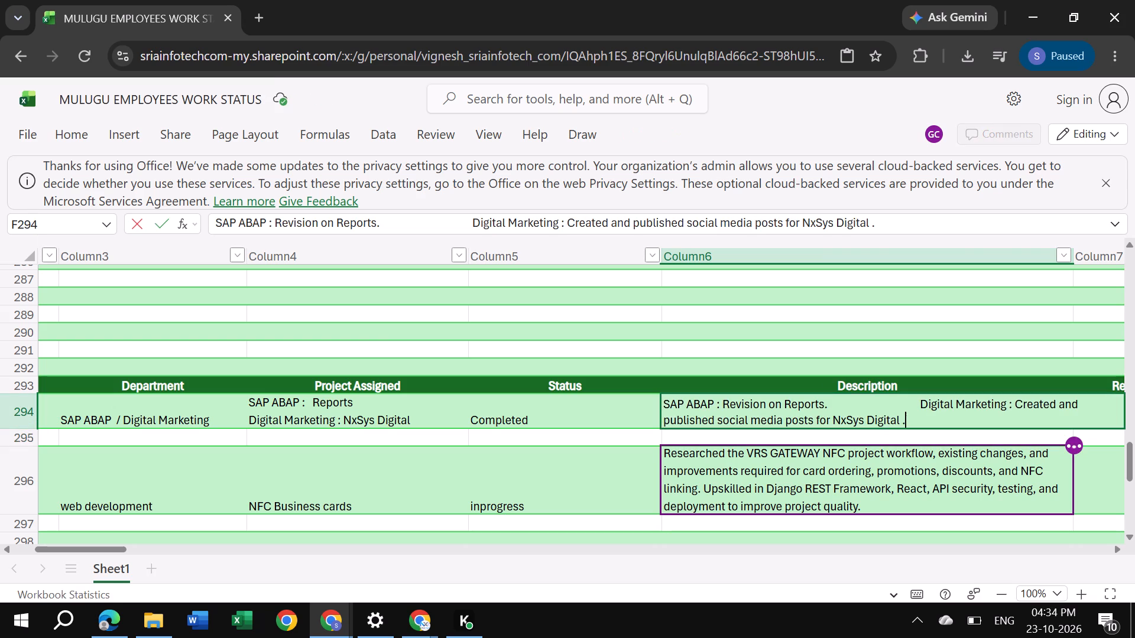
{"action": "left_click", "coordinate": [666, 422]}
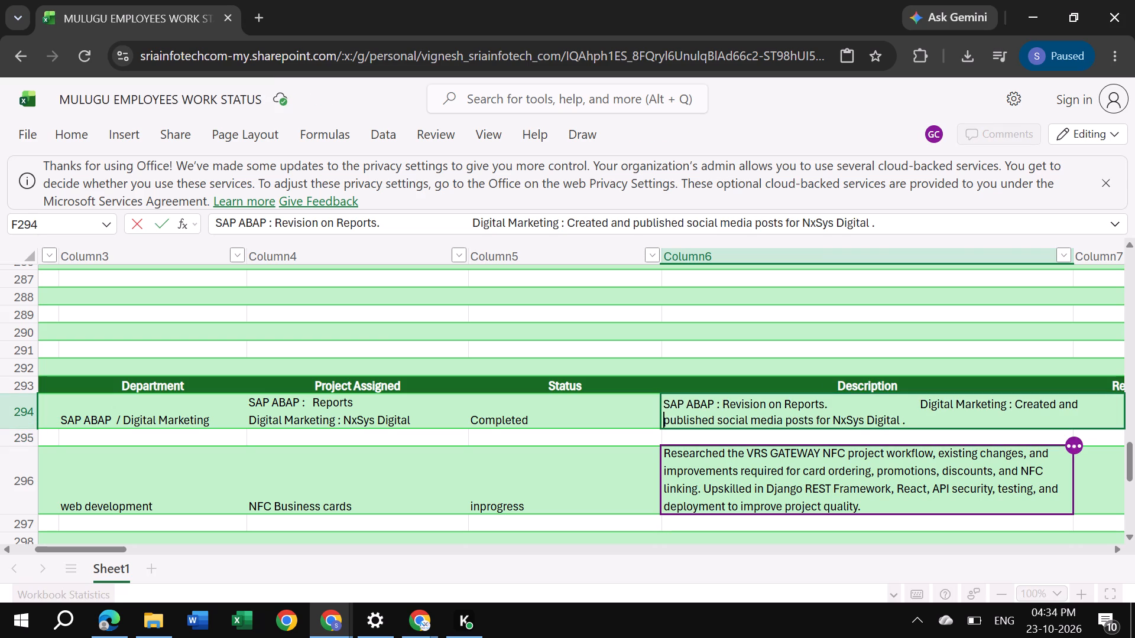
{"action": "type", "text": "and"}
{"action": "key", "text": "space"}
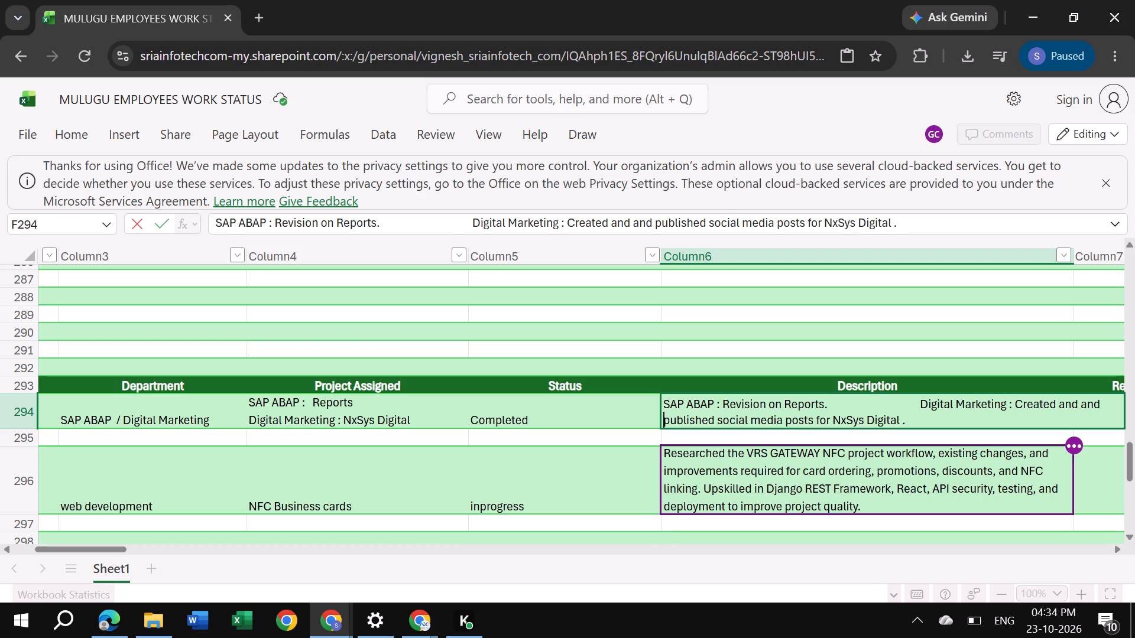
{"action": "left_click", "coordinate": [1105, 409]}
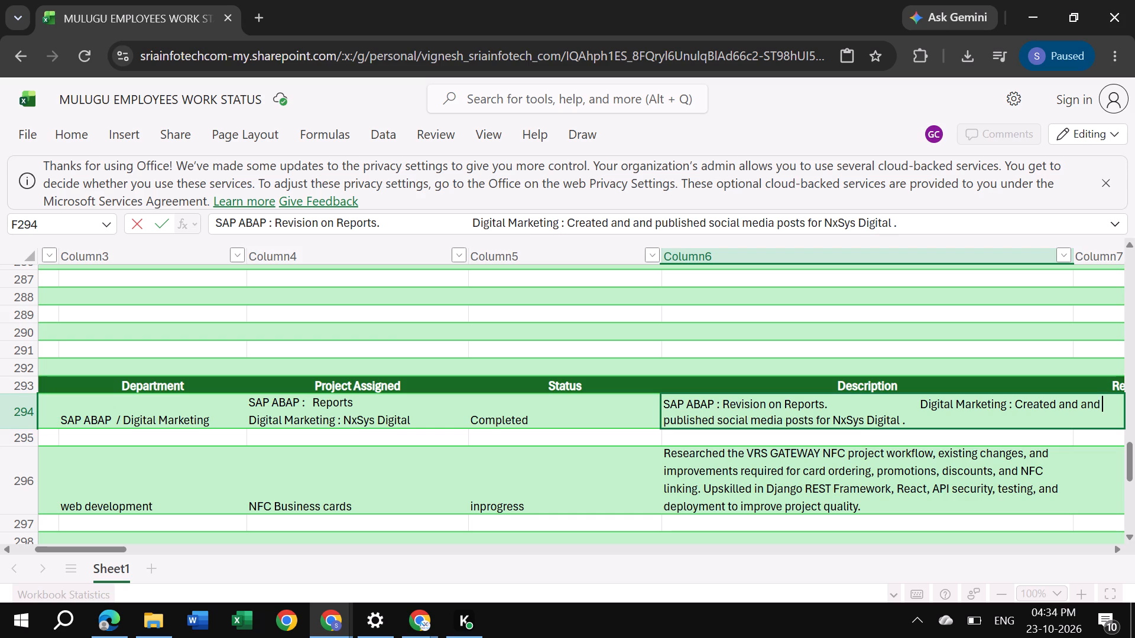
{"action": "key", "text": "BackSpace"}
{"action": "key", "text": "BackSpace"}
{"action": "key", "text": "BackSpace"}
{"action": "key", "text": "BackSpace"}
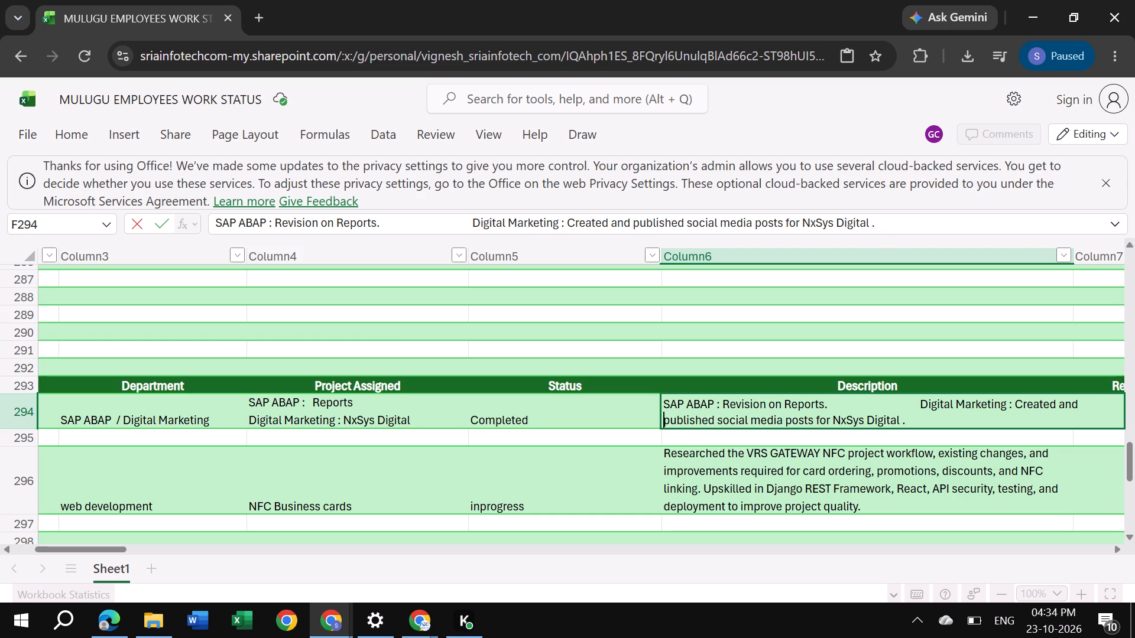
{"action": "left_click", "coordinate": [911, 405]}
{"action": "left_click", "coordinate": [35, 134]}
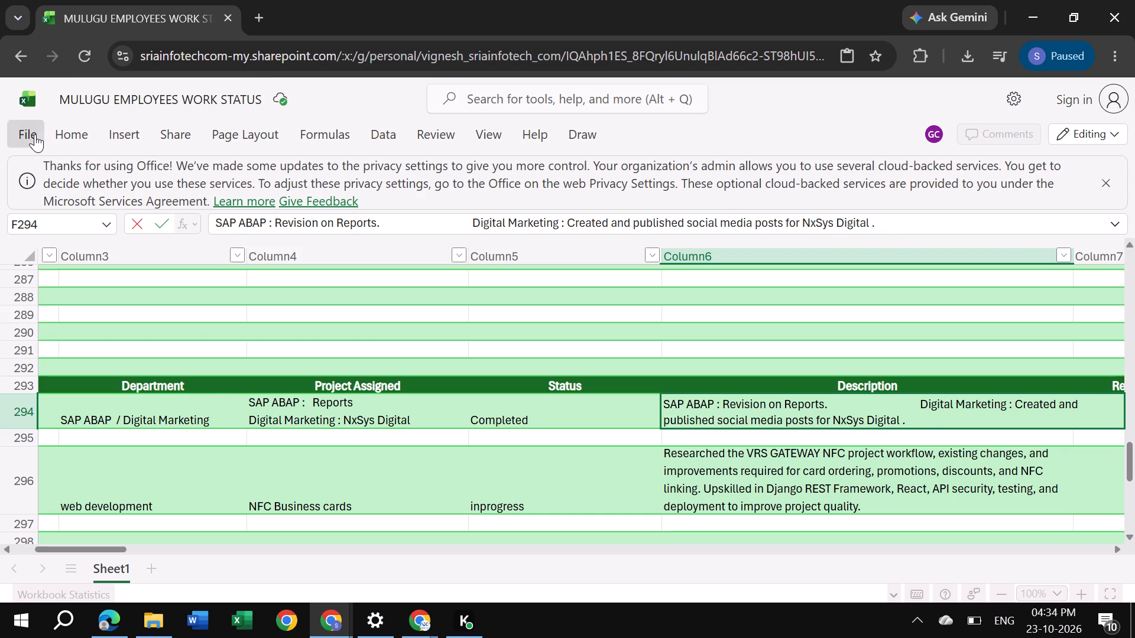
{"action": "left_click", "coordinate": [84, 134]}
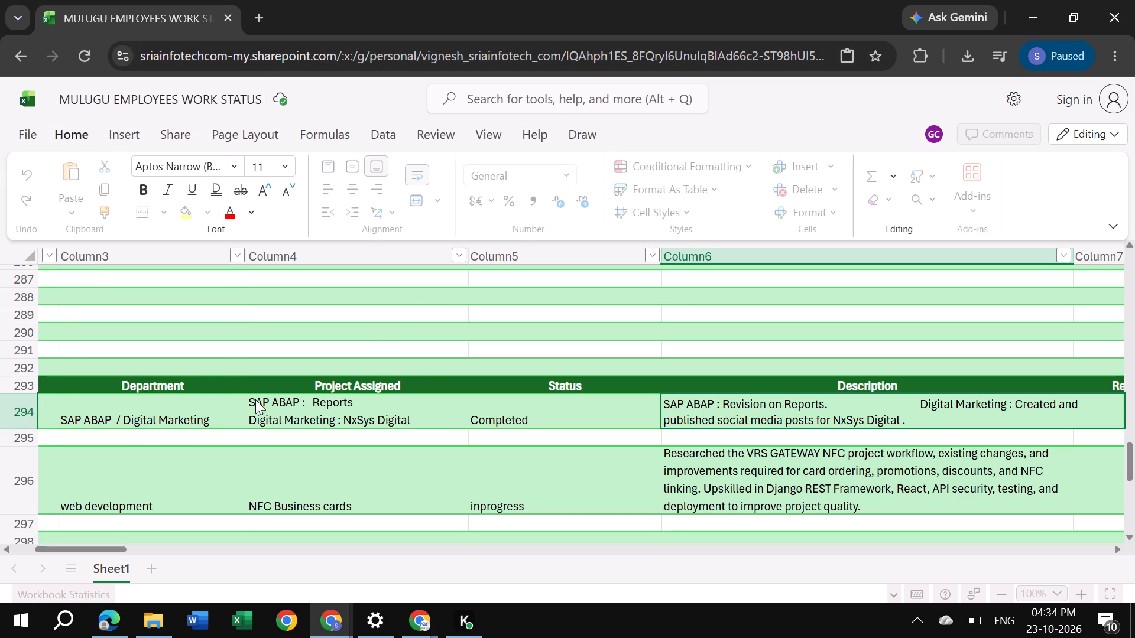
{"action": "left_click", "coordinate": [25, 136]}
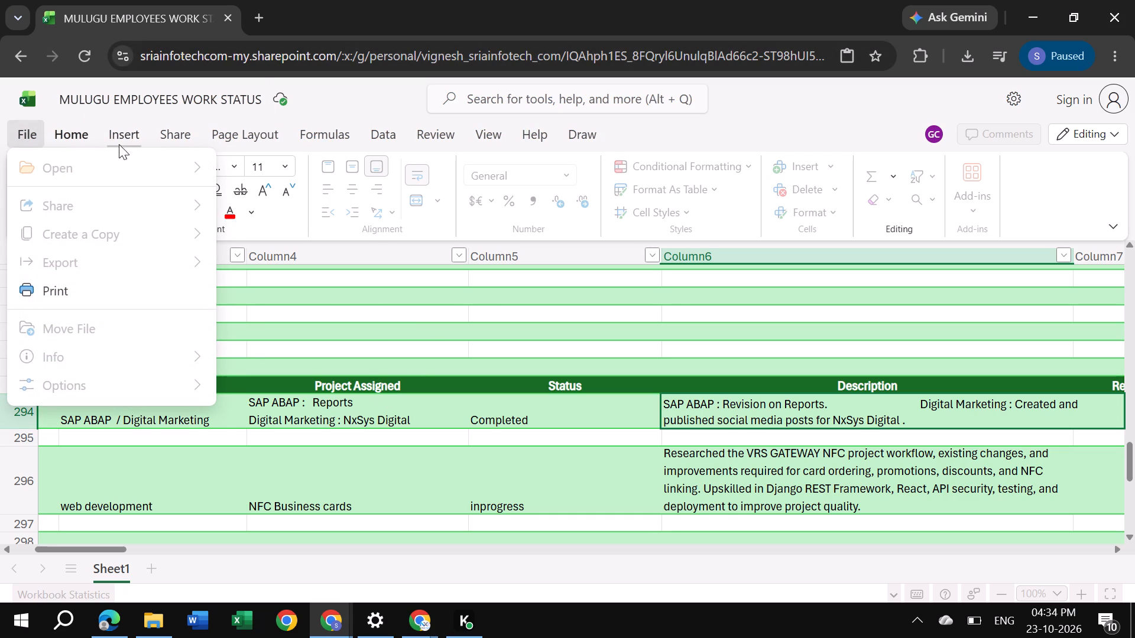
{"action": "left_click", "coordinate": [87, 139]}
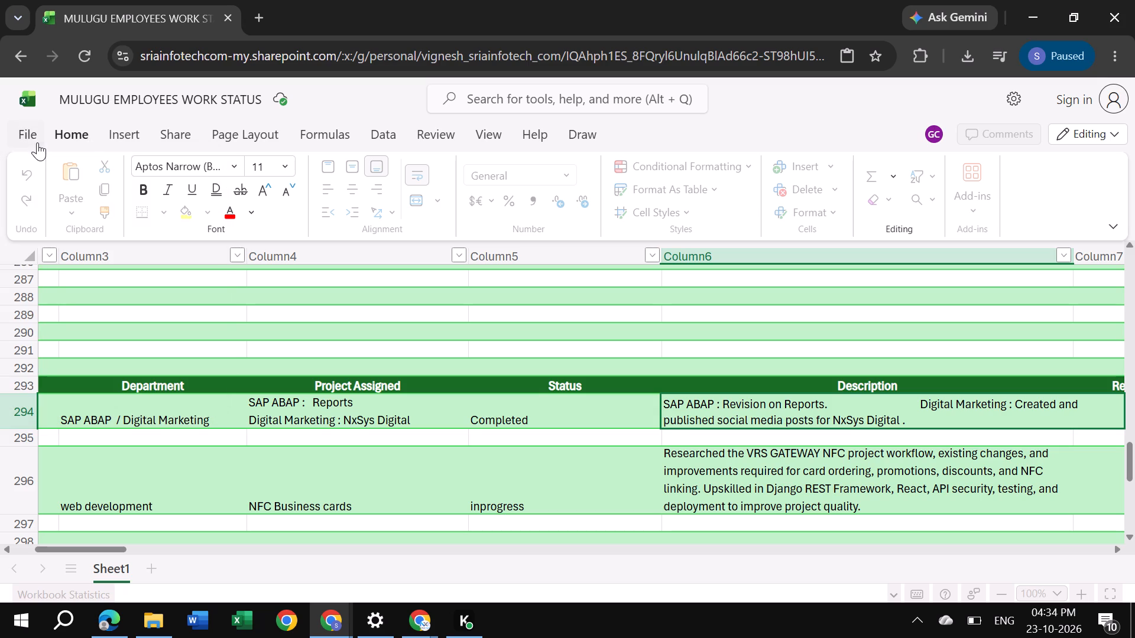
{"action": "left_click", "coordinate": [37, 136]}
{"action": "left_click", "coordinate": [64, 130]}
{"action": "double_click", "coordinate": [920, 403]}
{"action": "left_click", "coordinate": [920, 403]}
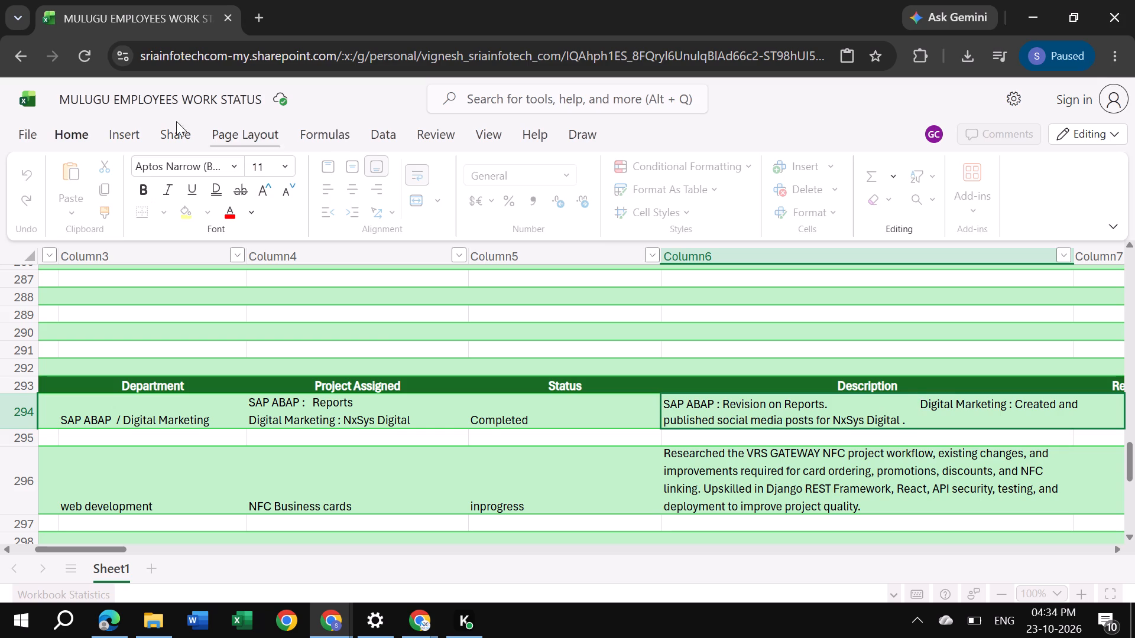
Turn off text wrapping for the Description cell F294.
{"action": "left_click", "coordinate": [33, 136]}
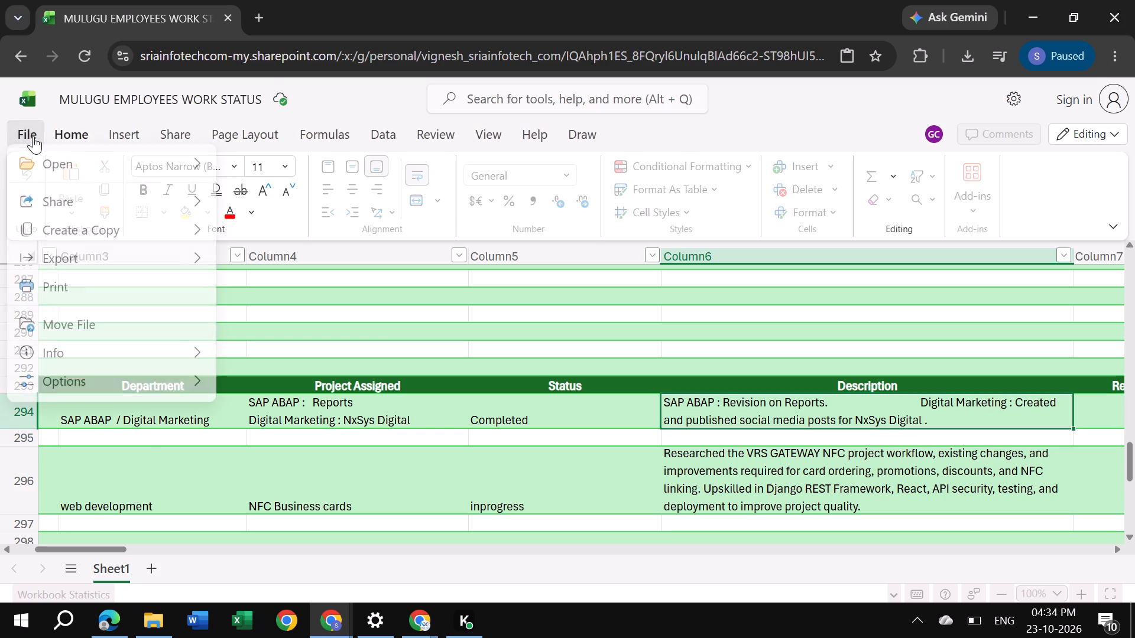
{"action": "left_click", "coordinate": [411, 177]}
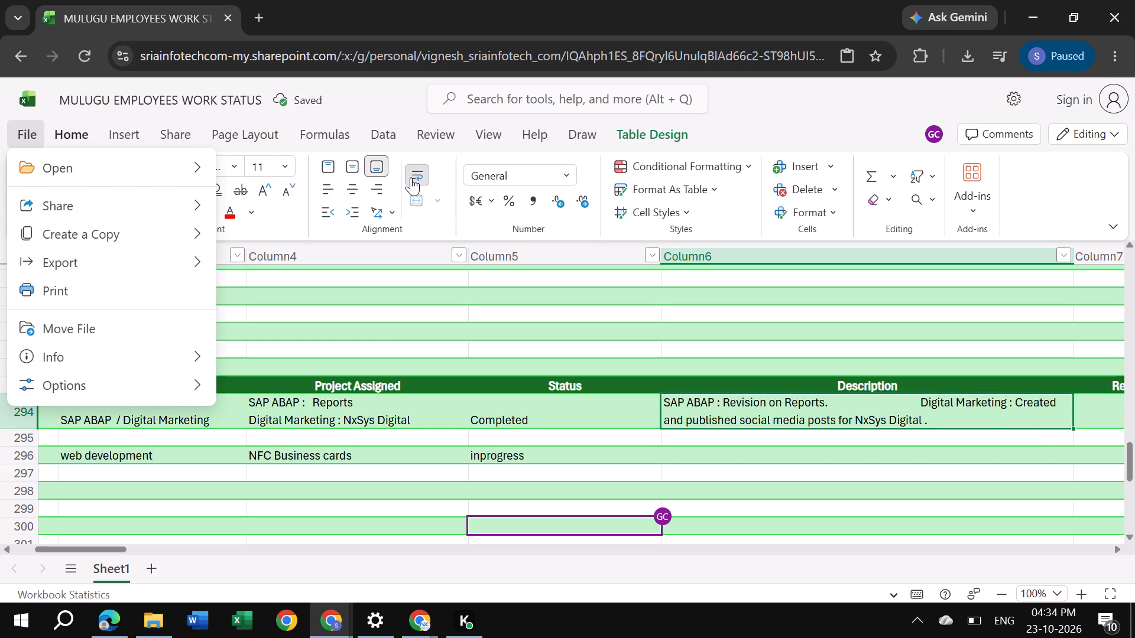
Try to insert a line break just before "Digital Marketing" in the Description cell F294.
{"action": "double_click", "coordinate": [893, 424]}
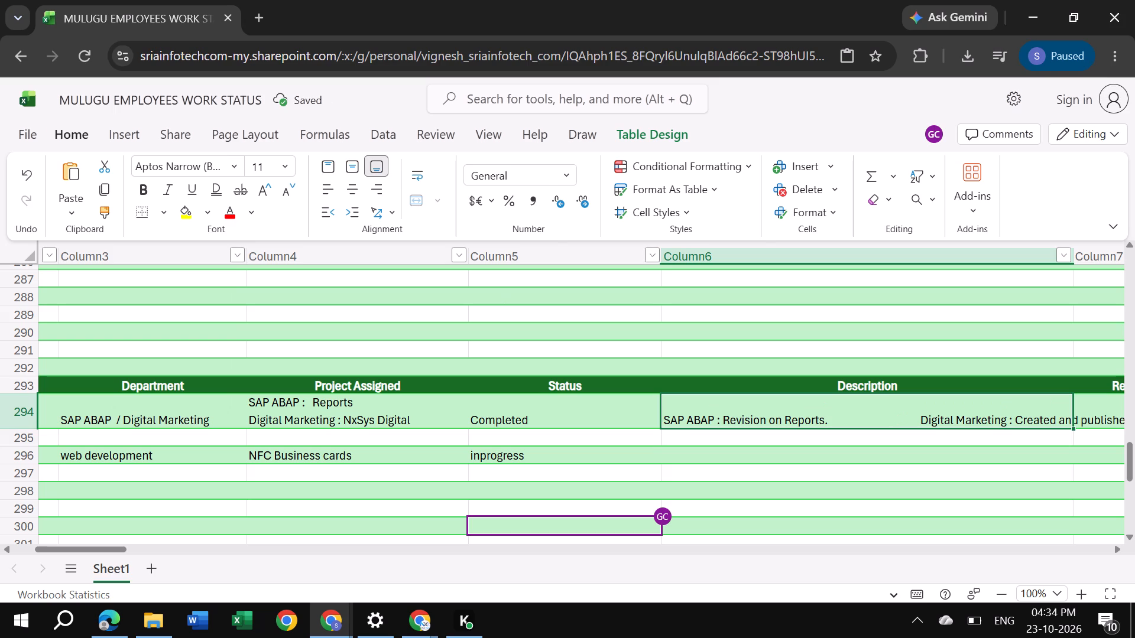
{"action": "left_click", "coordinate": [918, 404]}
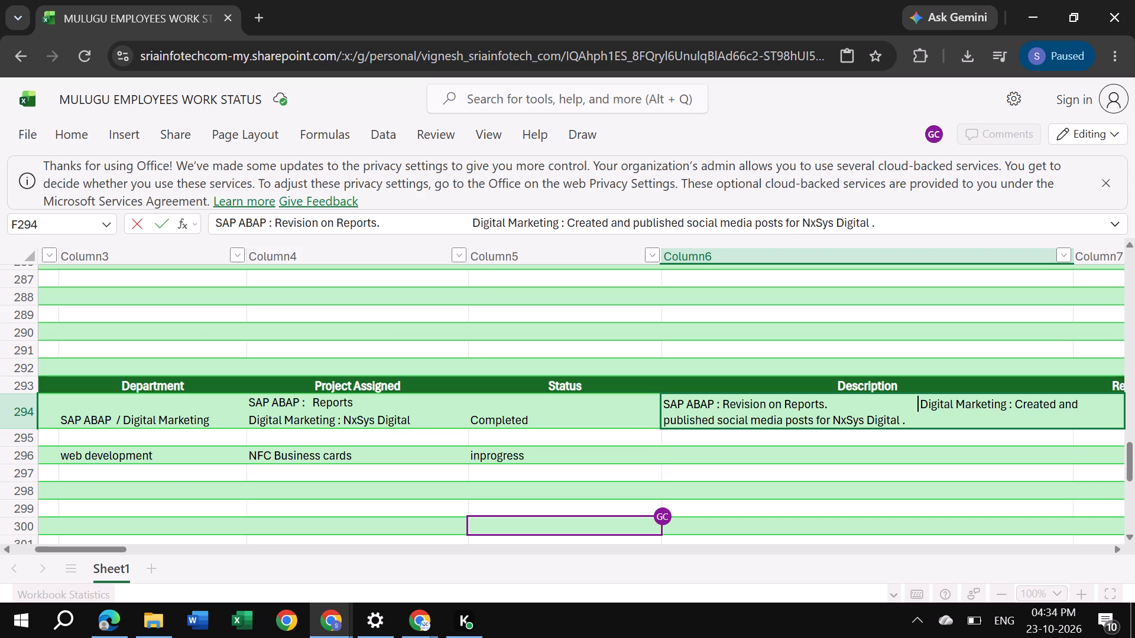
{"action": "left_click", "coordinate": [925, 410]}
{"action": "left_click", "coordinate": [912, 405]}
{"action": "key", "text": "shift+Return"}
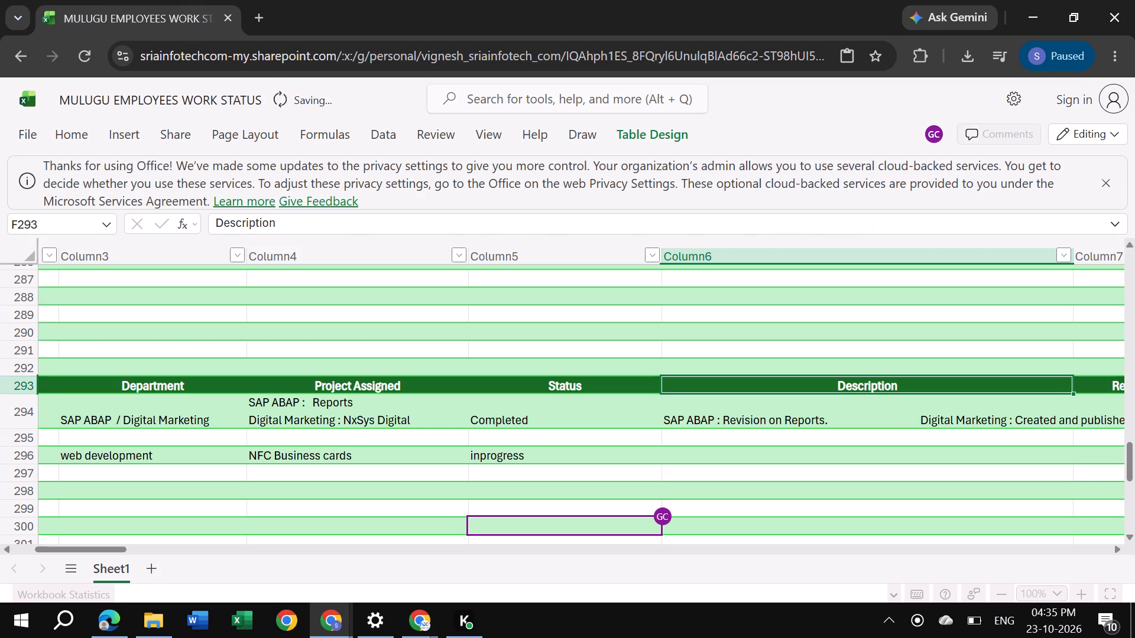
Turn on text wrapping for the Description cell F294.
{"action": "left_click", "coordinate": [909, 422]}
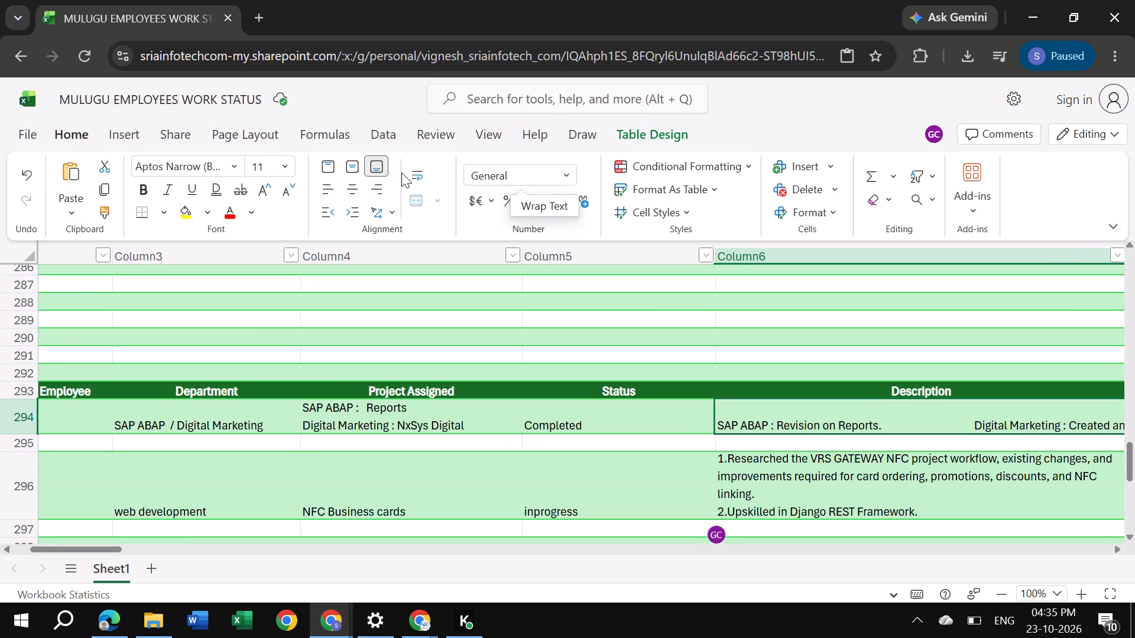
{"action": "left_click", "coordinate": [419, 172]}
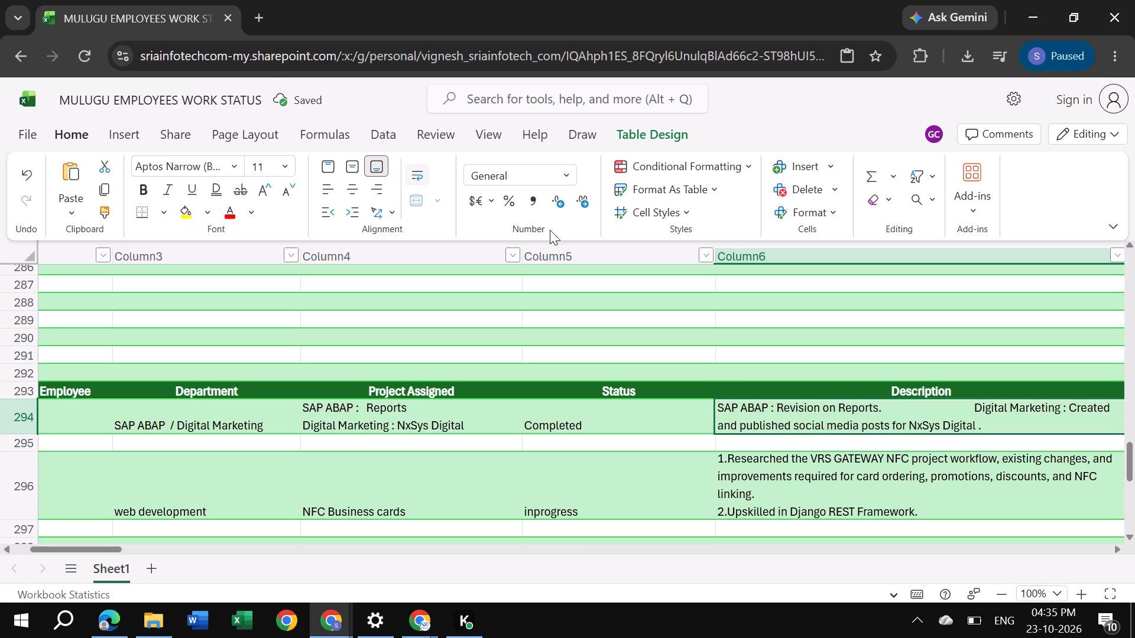
Insert 20 more spaces before "Digital Marketing" in the Description cell F294 to push that entry onto the second line.
{"action": "double_click", "coordinate": [946, 413]}
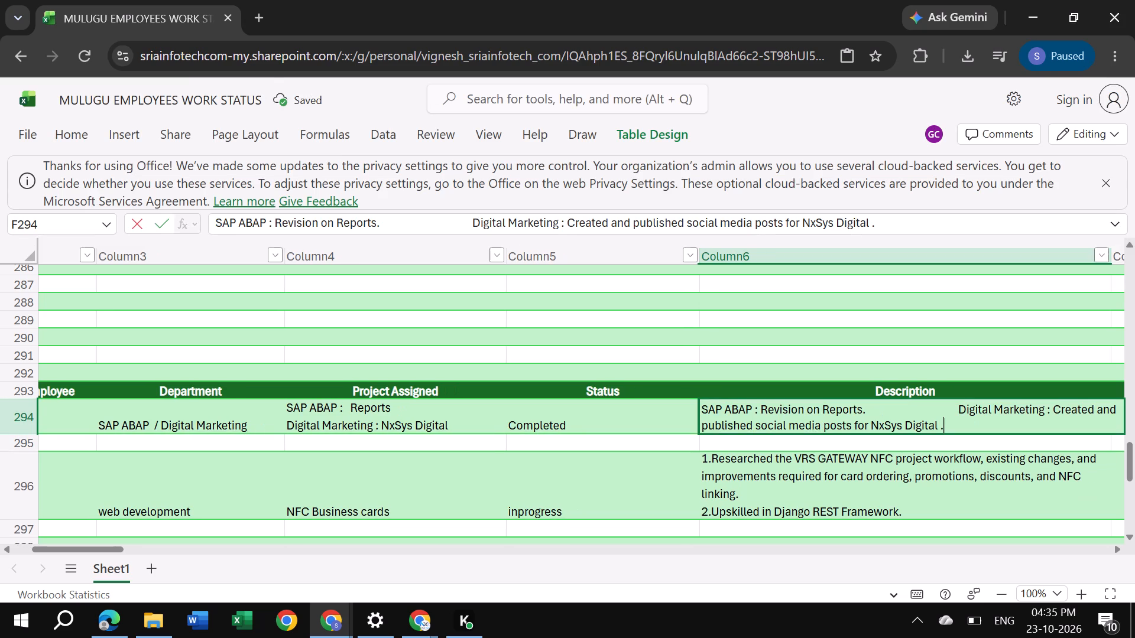
{"action": "left_click", "coordinate": [961, 411]}
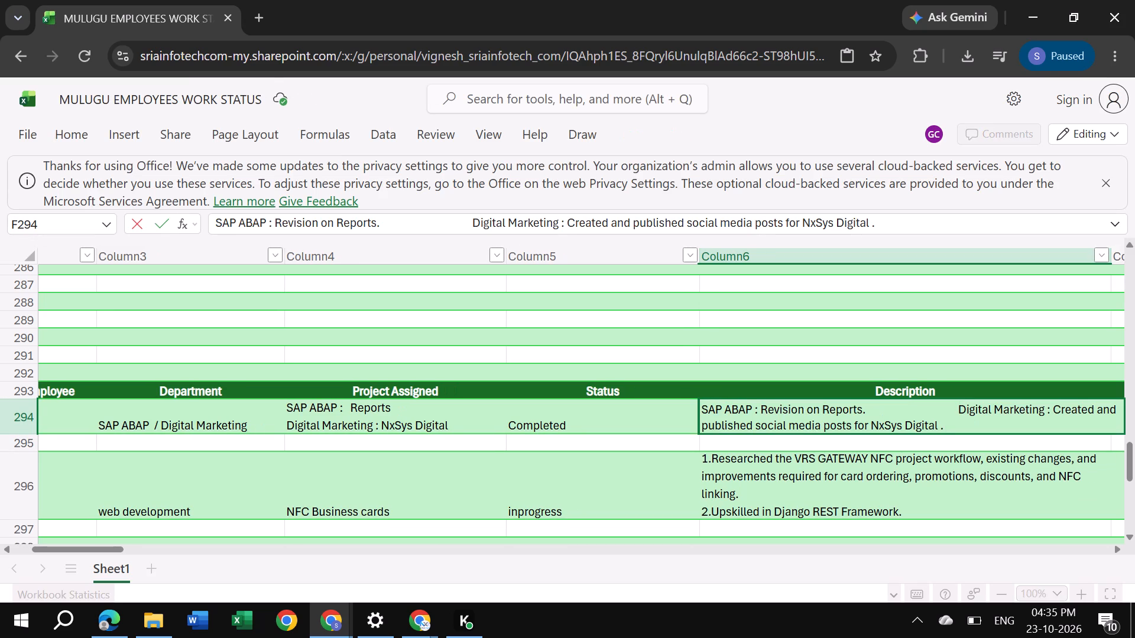
{"action": "key", "text": "space"}
{"action": "key", "text": "space"}
{"action": "key", "text": "space"}
{"action": "key", "text": "space"}
{"action": "key", "text": "space"}
{"action": "key", "text": "space"}
{"action": "key", "text": "space"}
{"action": "key", "text": "space"}
{"action": "key", "text": "space"}
{"action": "key", "text": "space"}
{"action": "key", "text": "space"}
{"action": "key", "text": "space"}
{"action": "key", "text": "space"}
{"action": "key", "text": "space"}
{"action": "key", "text": "space"}
{"action": "key", "text": "space"}
{"action": "key", "text": "space"}
{"action": "key", "text": "space"}
{"action": "key", "text": "space"}
{"action": "key", "text": "space"}
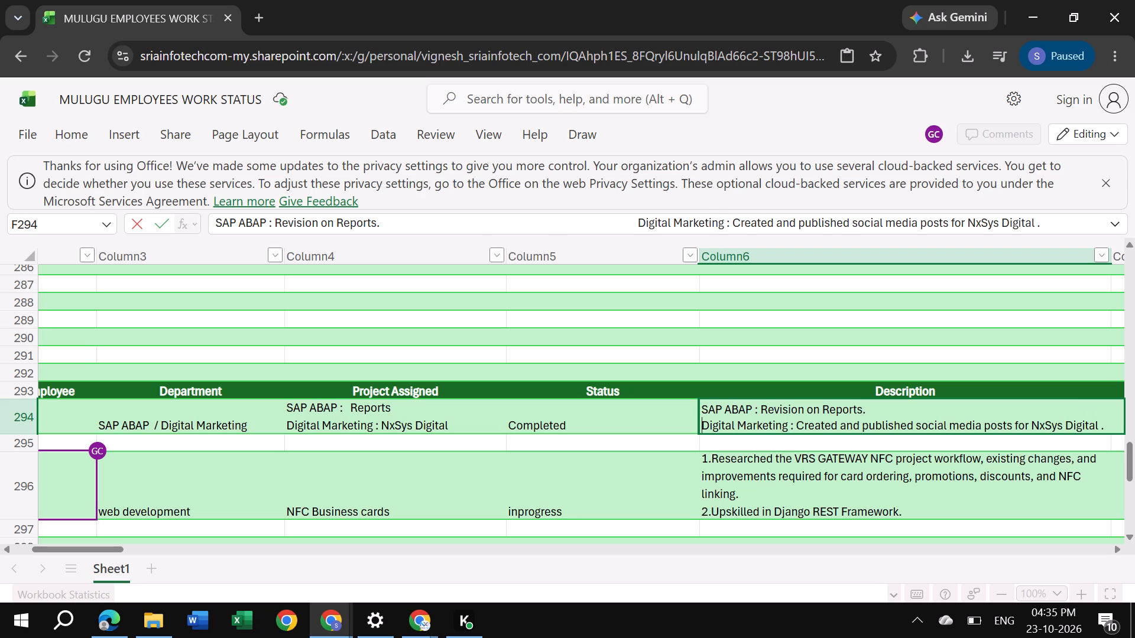
{"action": "left_click", "coordinate": [931, 481]}
Review the 23/10/2026 entry in row 294 and the neighbouring rows across the timesheet columns.
{"action": "scroll", "coordinate": [931, 481], "scroll_direction": "down", "scroll_amount": 2}
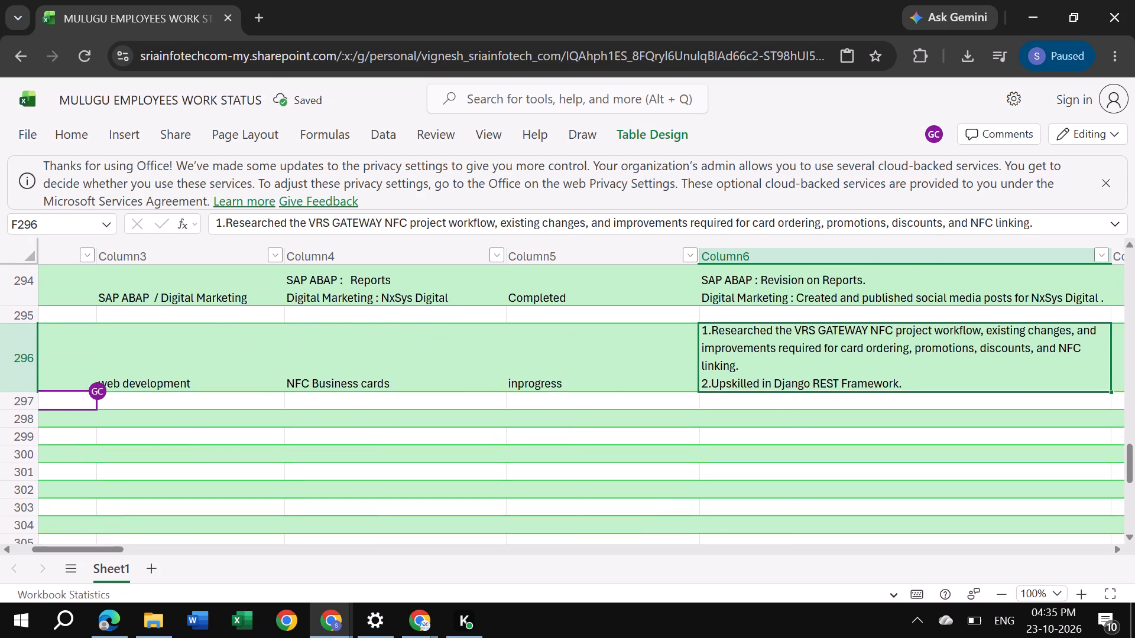
{"action": "scroll", "coordinate": [931, 481], "scroll_direction": "right", "scroll_amount": 4}
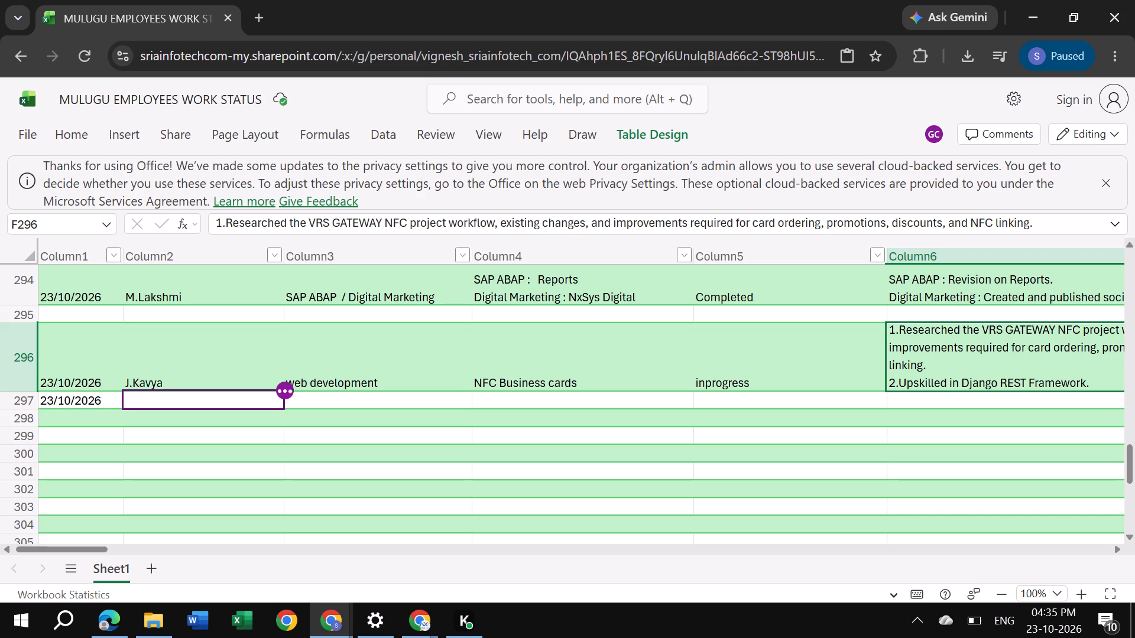
{"action": "scroll", "coordinate": [801, 386], "scroll_direction": "up", "scroll_amount": 1}
{"action": "scroll", "coordinate": [801, 386], "scroll_direction": "left", "scroll_amount": 3}
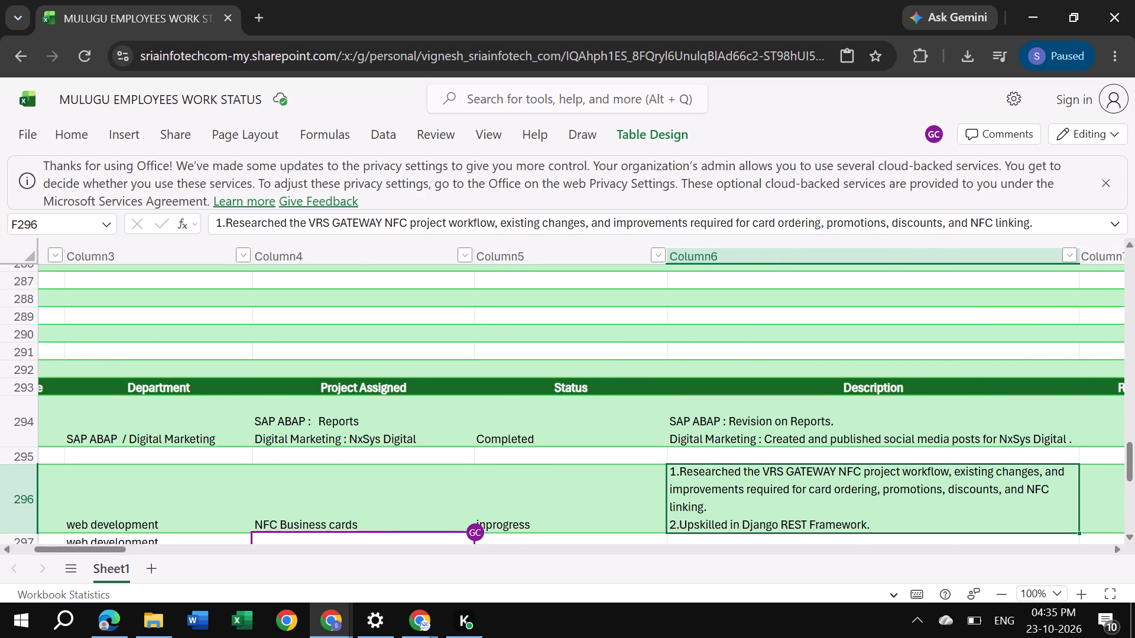
{"action": "scroll", "coordinate": [749, 440], "scroll_direction": "down", "scroll_amount": 2}
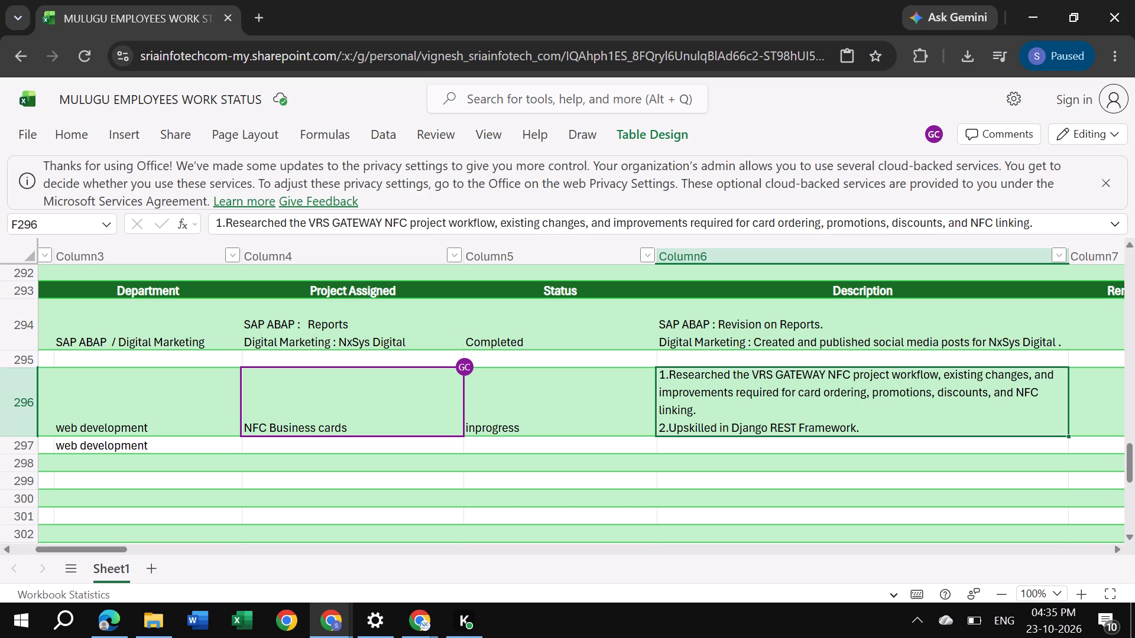